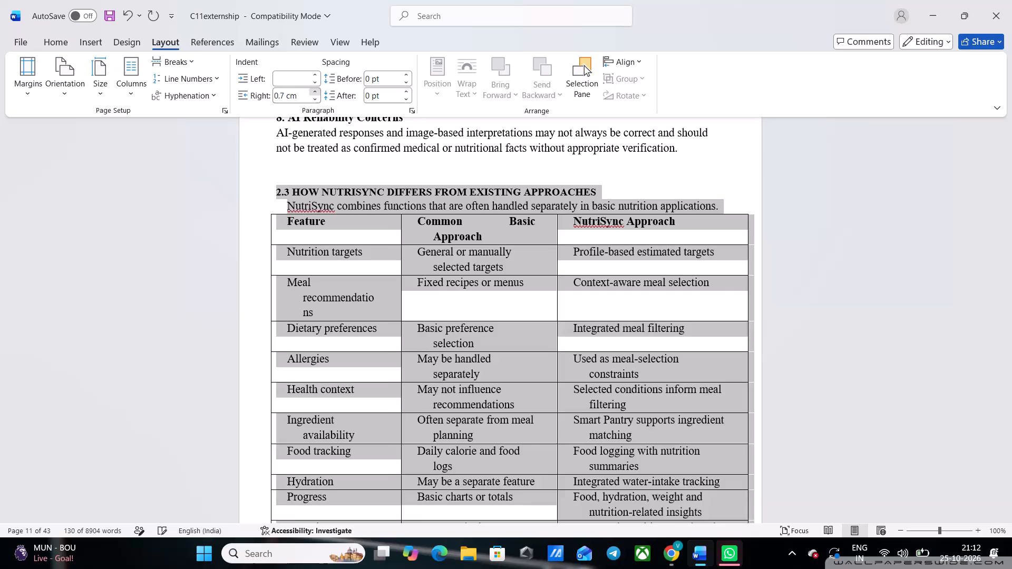
Set the right indent of the selected section 2.3 heading, intro sentence and comparison table to 0 cm.
double_click(317, 92)
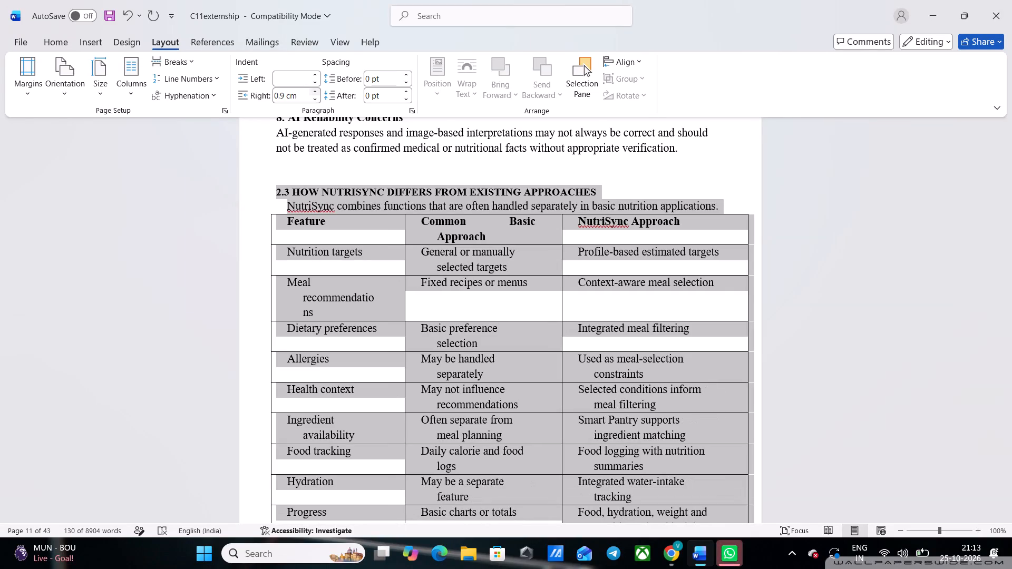
triple_click(315, 99)
double_click(315, 99)
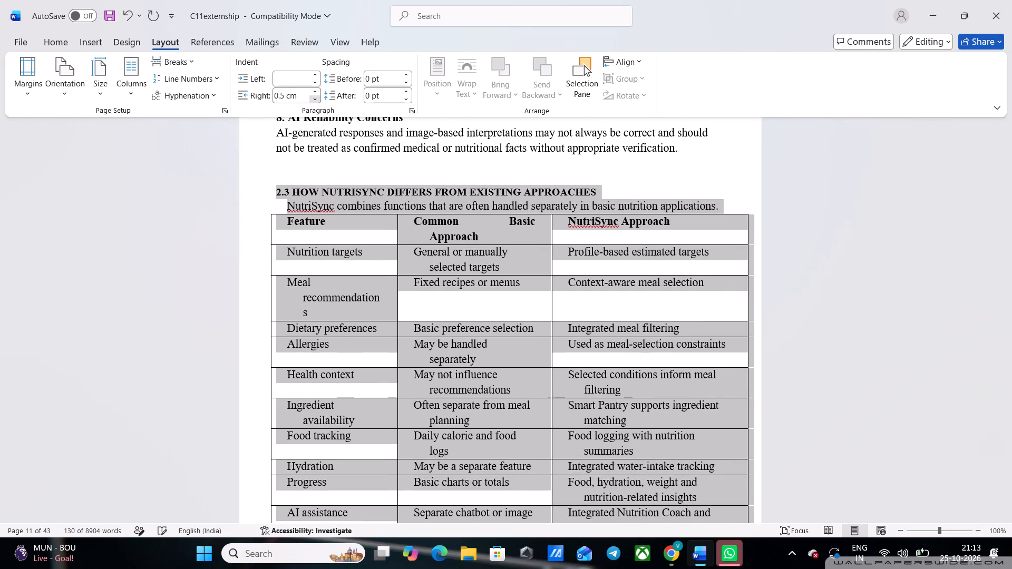
left_click(315, 99)
double_click(315, 99)
left_click(315, 99)
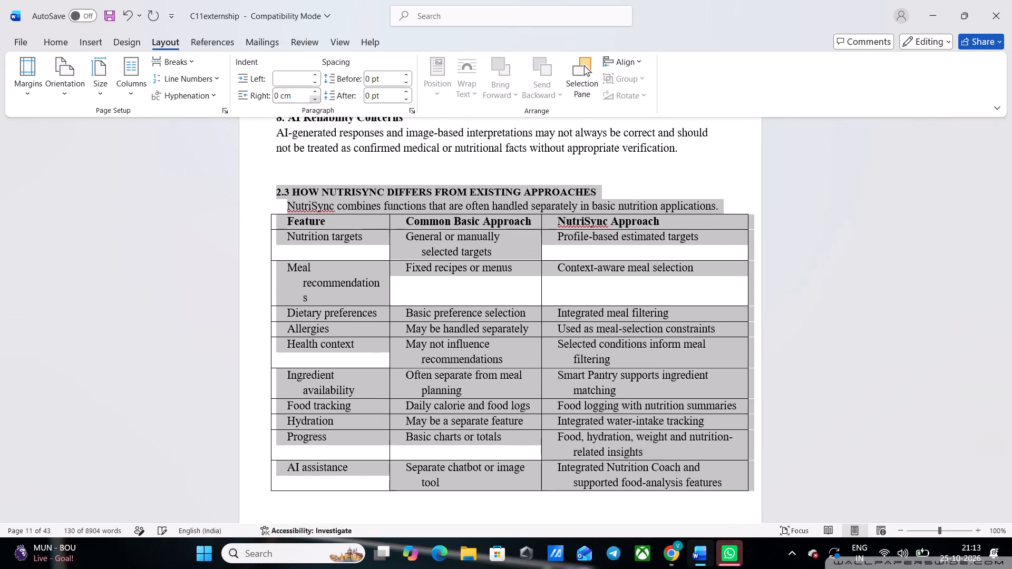
left_click(751, 192)
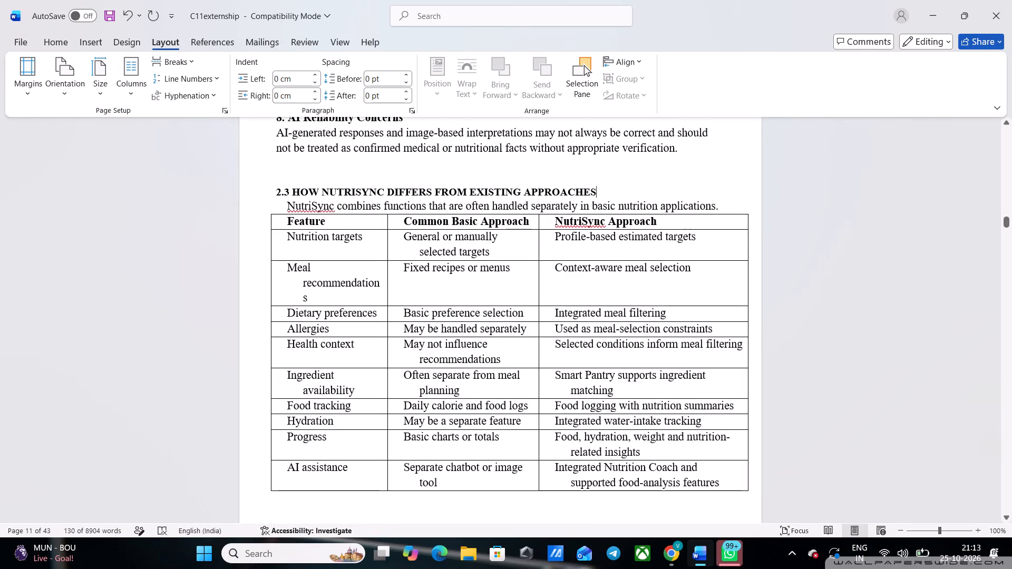
Narrow the section 2.3 comparison table by pulling its right border inward to about the edge of the body text.
right_click(729, 218)
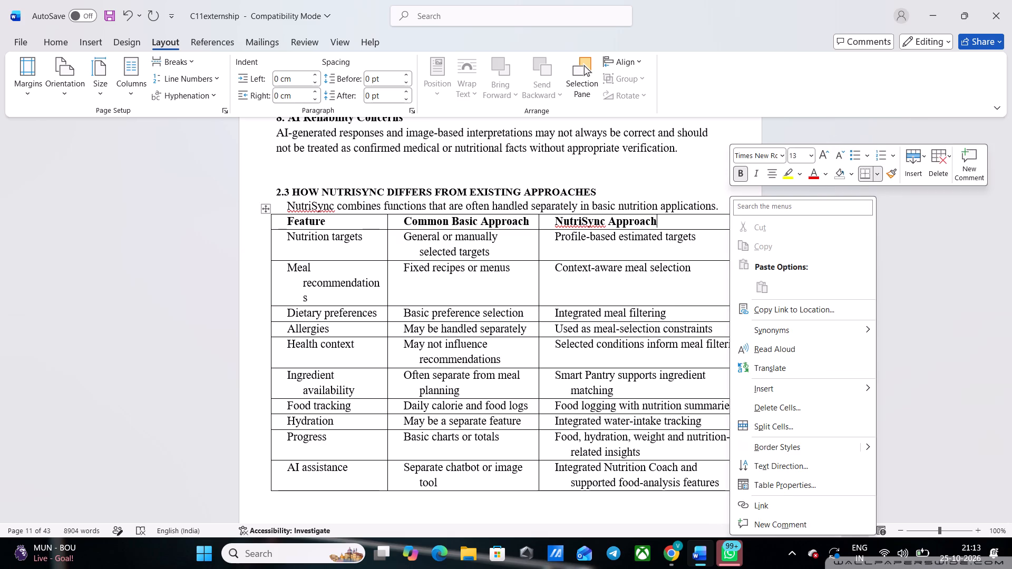
left_click(697, 176)
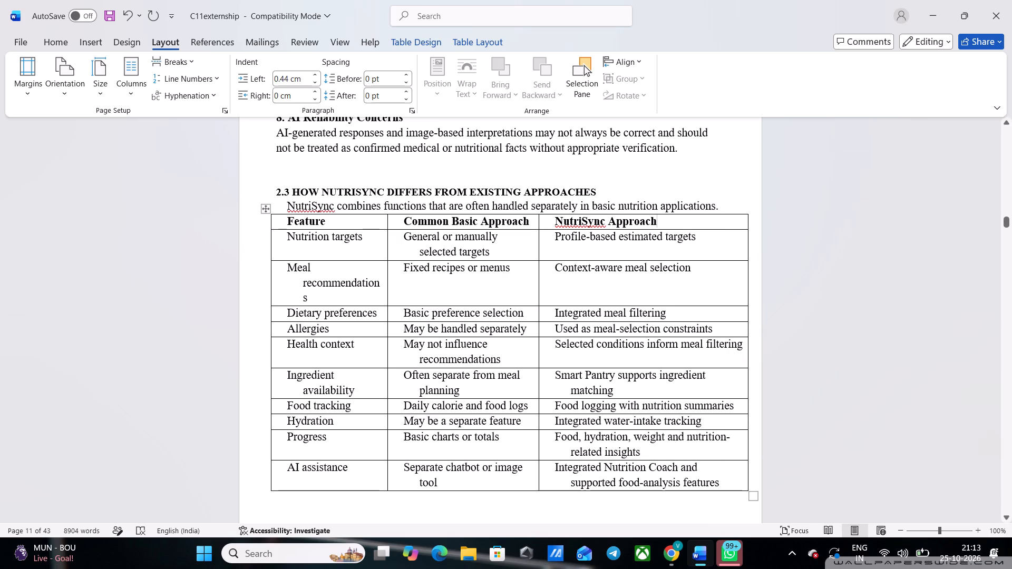
left_click_drag(747, 492, 723, 490)
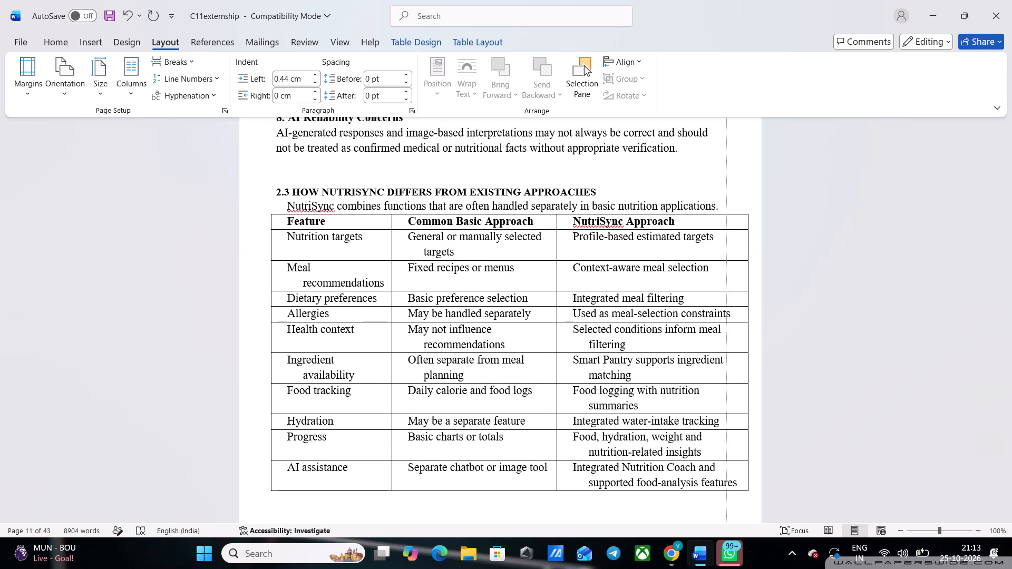
left_click_drag(723, 490, 686, 493)
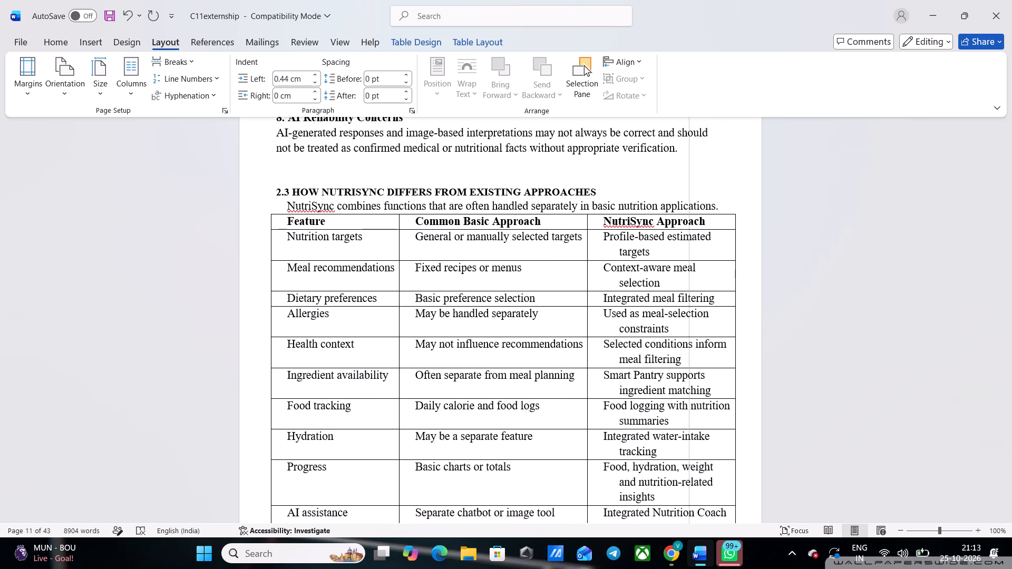
left_click_drag(686, 493, 659, 496)
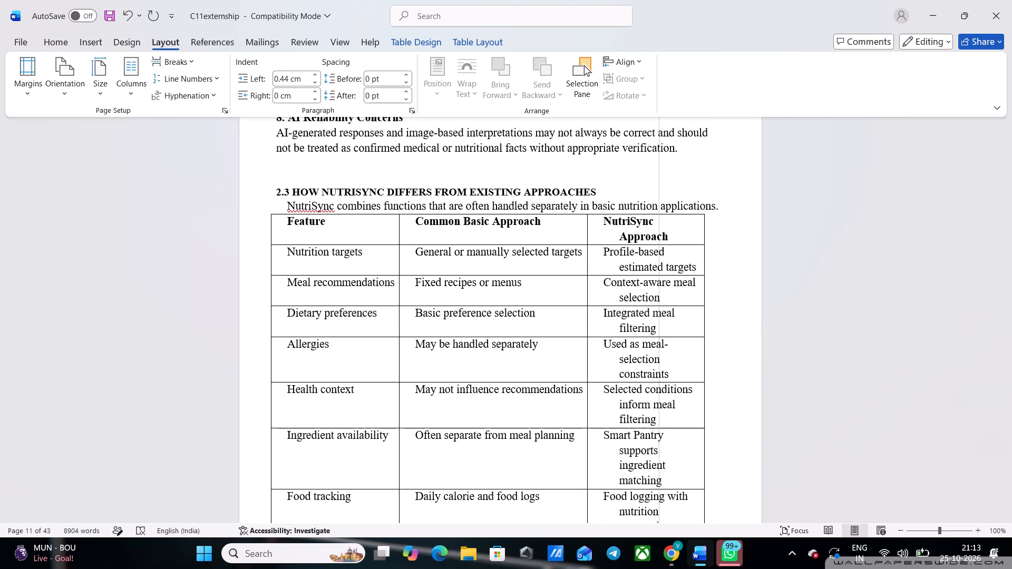
left_click_drag(659, 496, 660, 496)
Delete the blank line between the Chapter 3 title PROPOSED METHOD and the 3.1 METHODOLOGY heading.
scroll(870, 423, "down", 2)
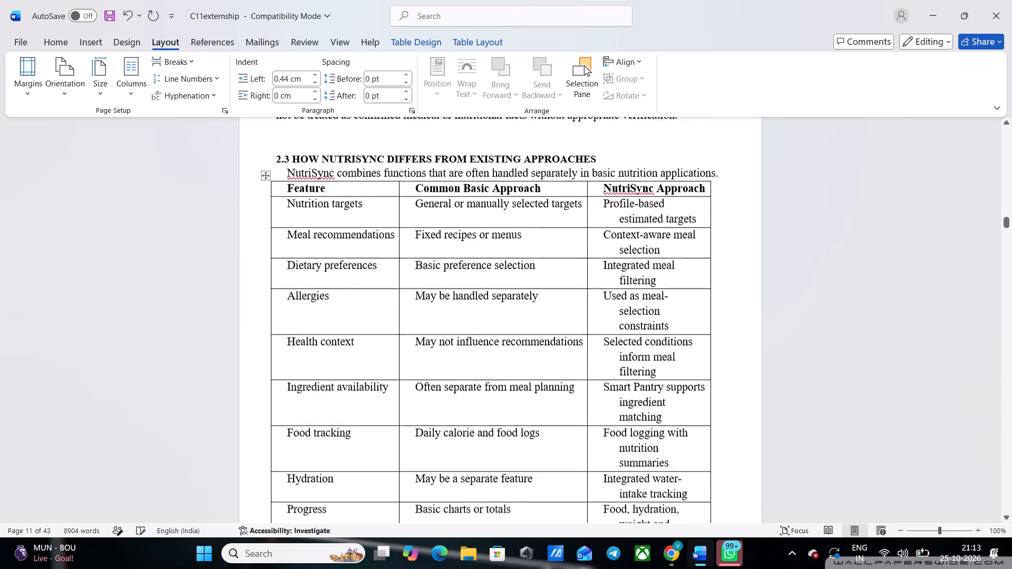
scroll(870, 423, "down", 7)
left_click(867, 423)
scroll(865, 423, "down", 3)
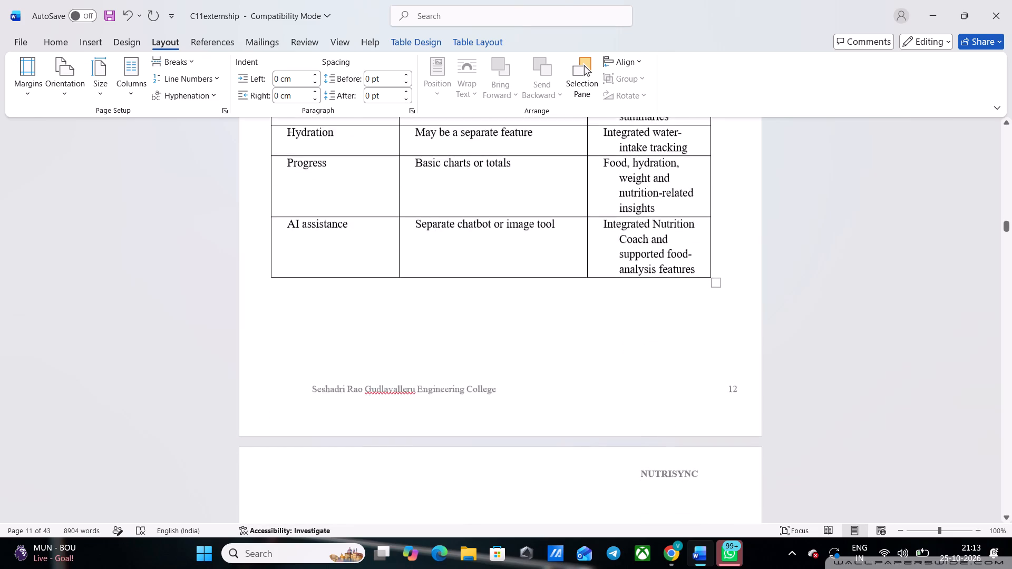
scroll(865, 423, "down", 11)
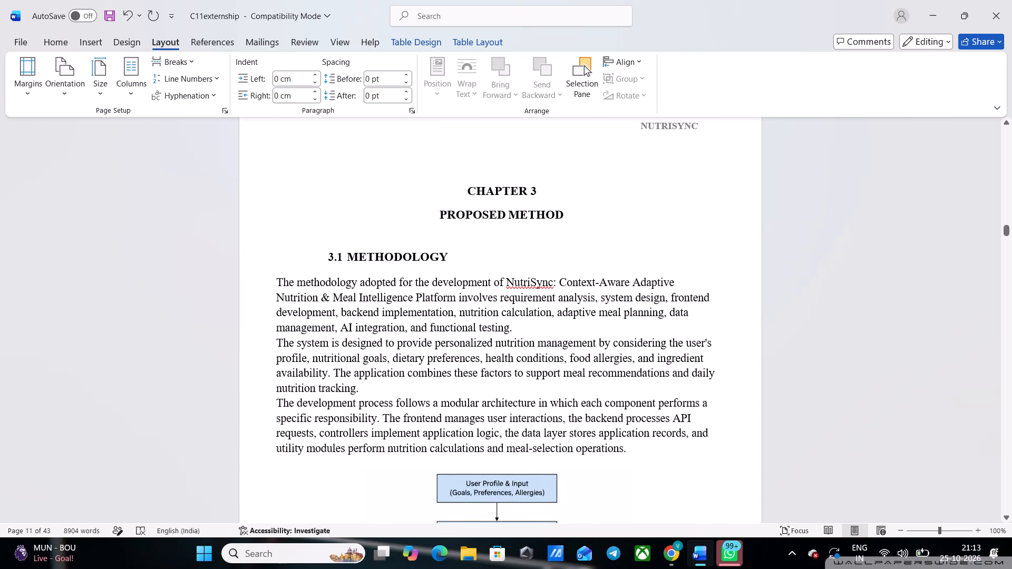
left_click(329, 253)
left_click(336, 253)
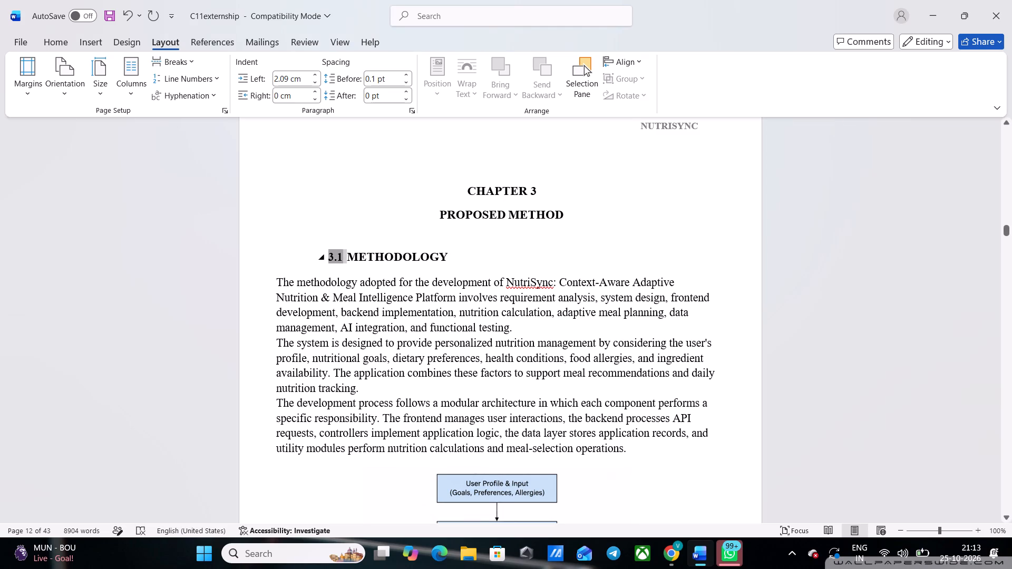
left_click(350, 254)
key("Left")
key("Left")
key("Left")
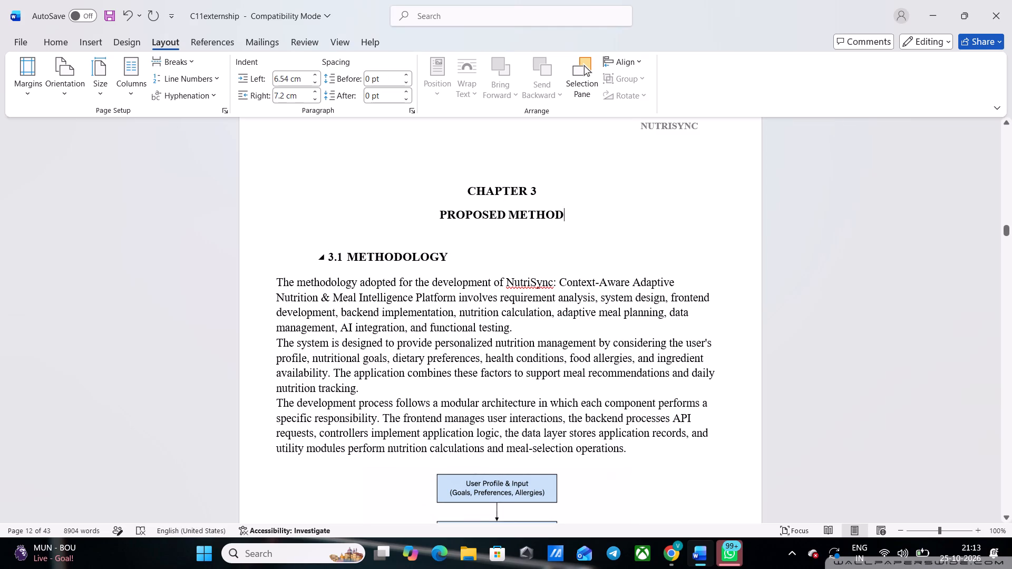
left_click_drag(464, 254, 452, 251)
left_click_drag(452, 251, 336, 258)
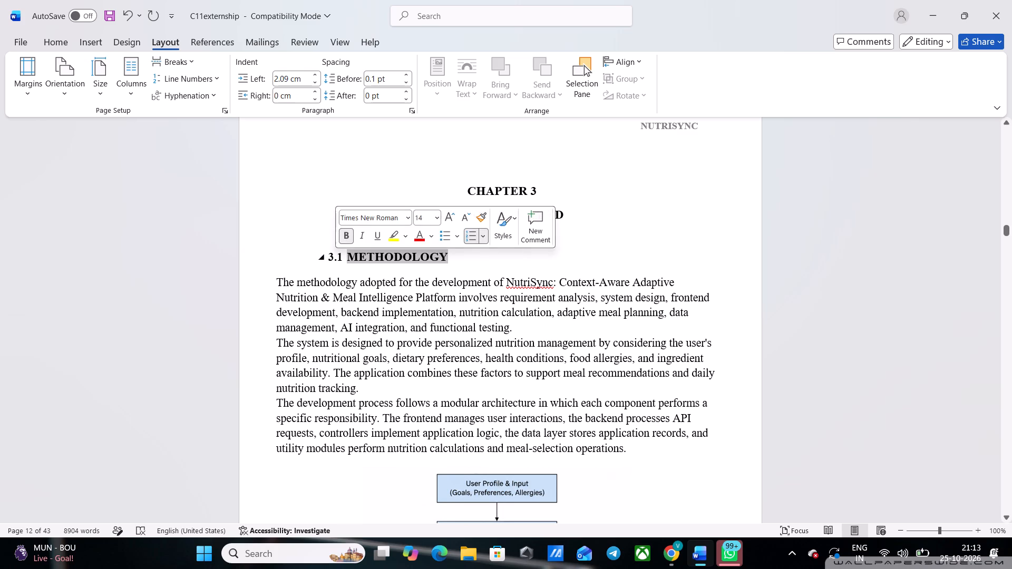
left_click(330, 257)
left_click(334, 257)
left_click(328, 257)
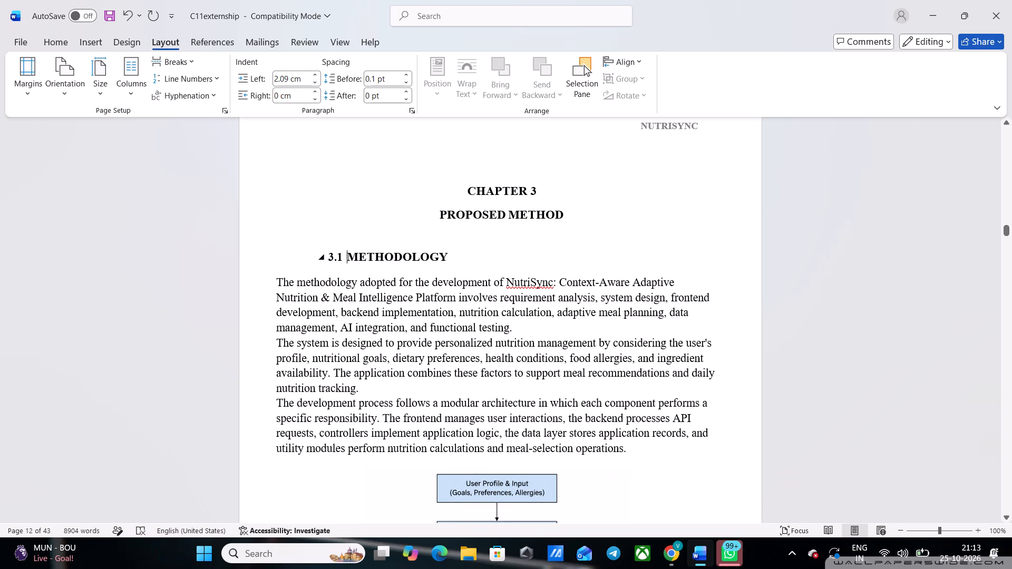
key("Left")
key("Left")
key("BackSpace")
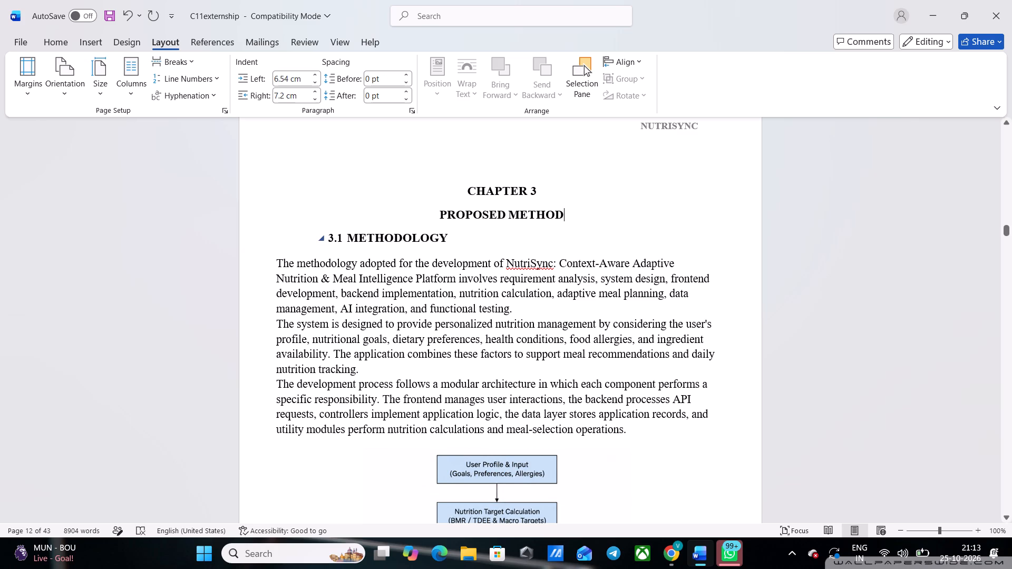
Replace the indented auto-numbered 3.1 METHODOLOGY heading with the plain text "3.1 Methodology" at the left margin.
left_click_drag(329, 240, 324, 238)
left_click_drag(324, 238, 302, 243)
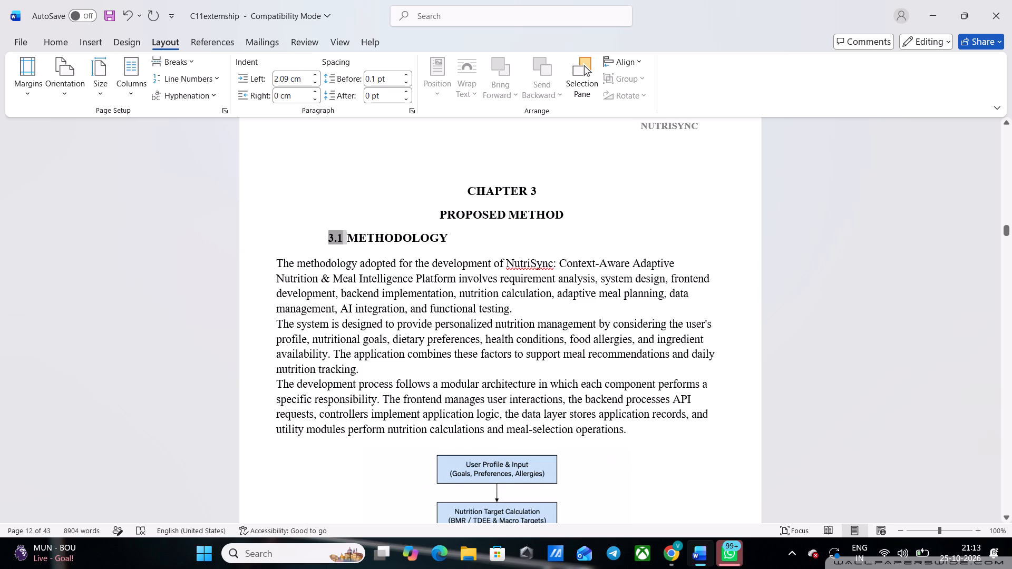
left_click_drag(447, 243, 311, 231)
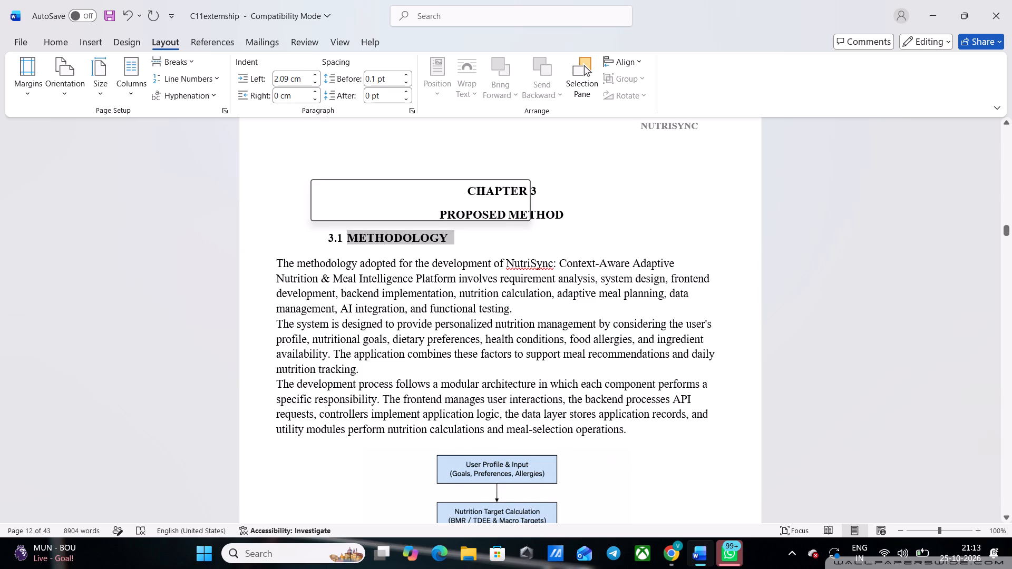
key("BackSpace")
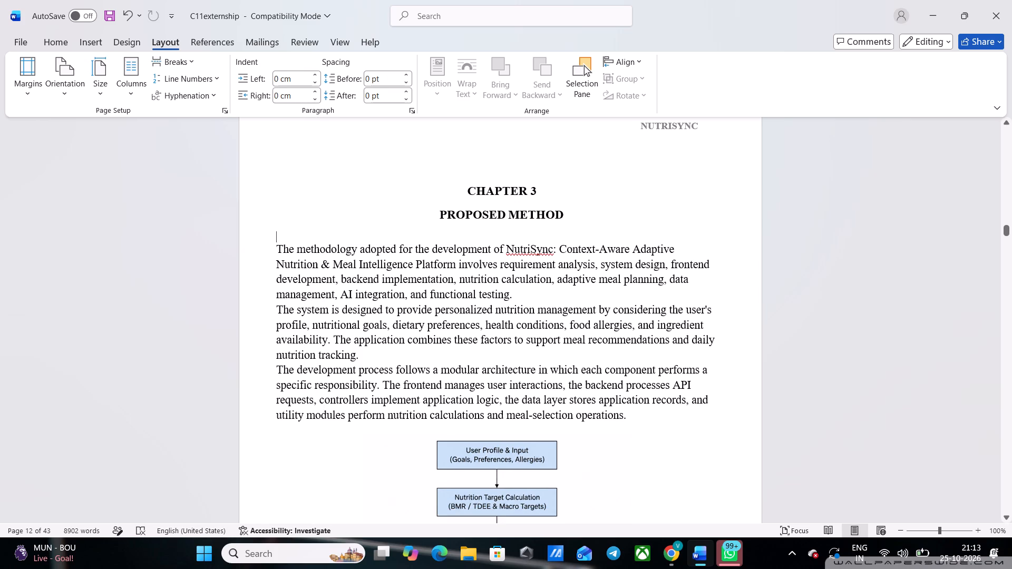
key("3")
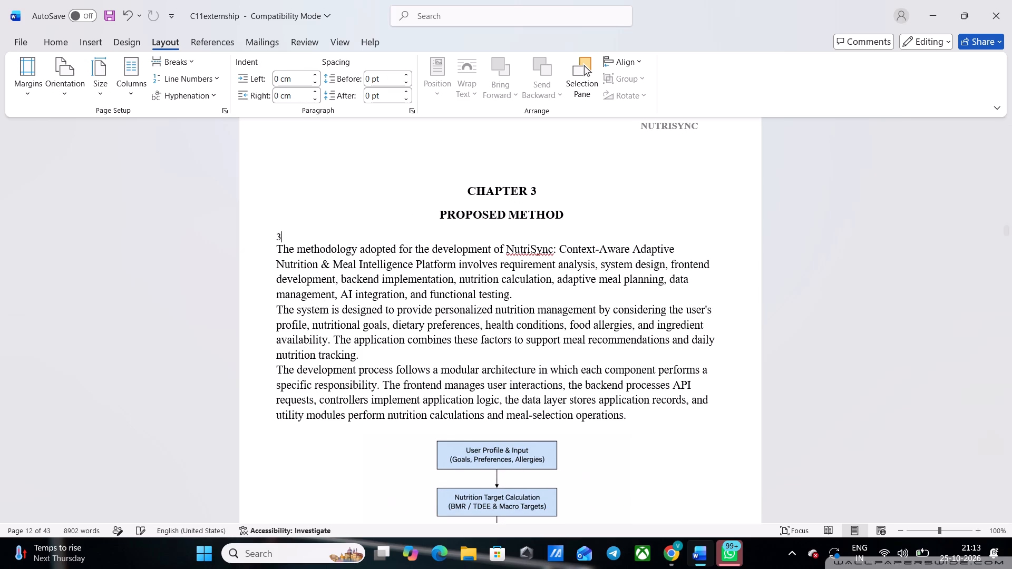
key("BackSpace")
type("3.1")
key("space")
type("Method")
type("ology")
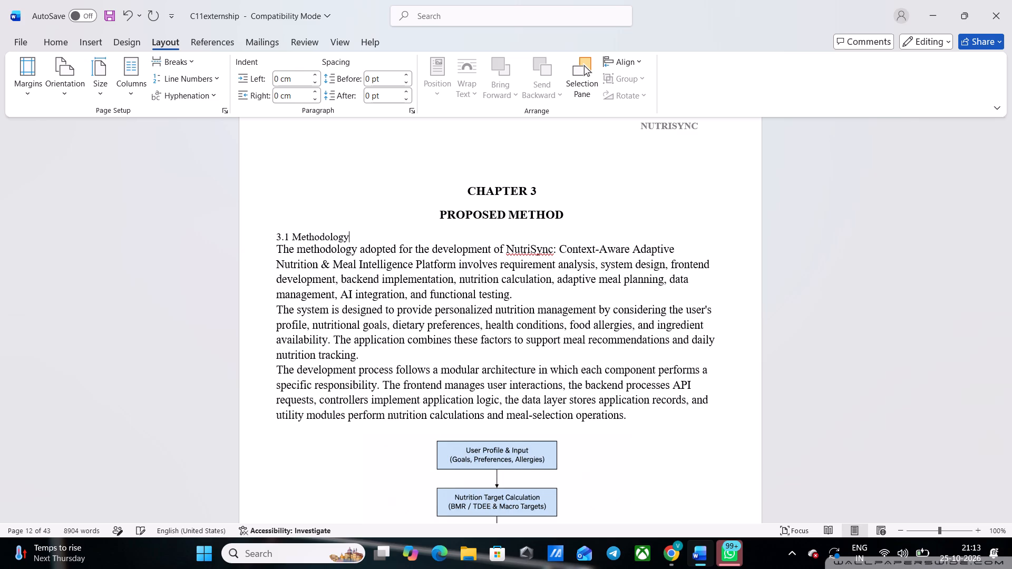
Format the "3.1 Methodology" heading as 13 pt bold.
left_click_drag(377, 234, 267, 236)
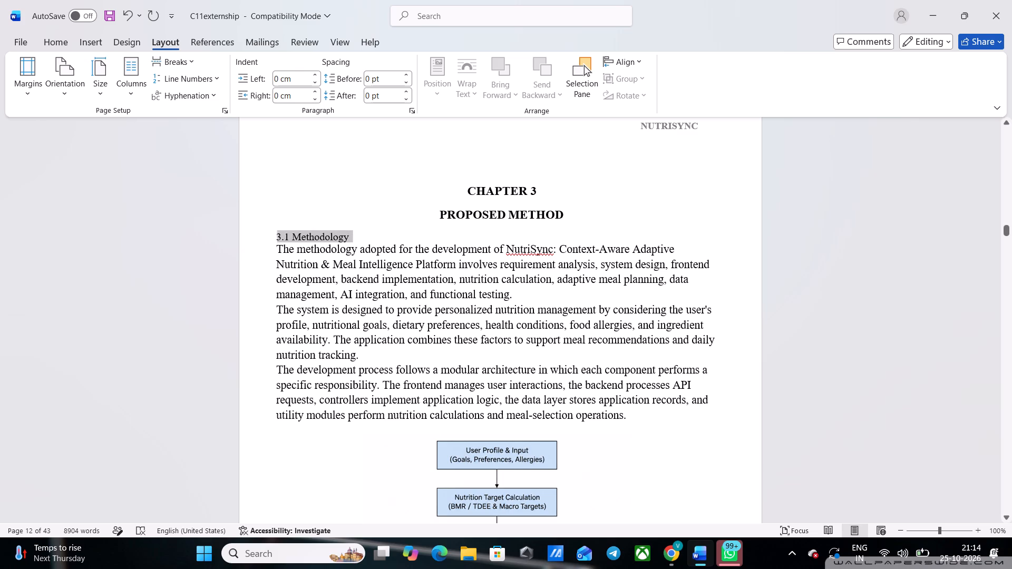
left_click_drag(267, 236, 265, 236)
left_click(68, 37)
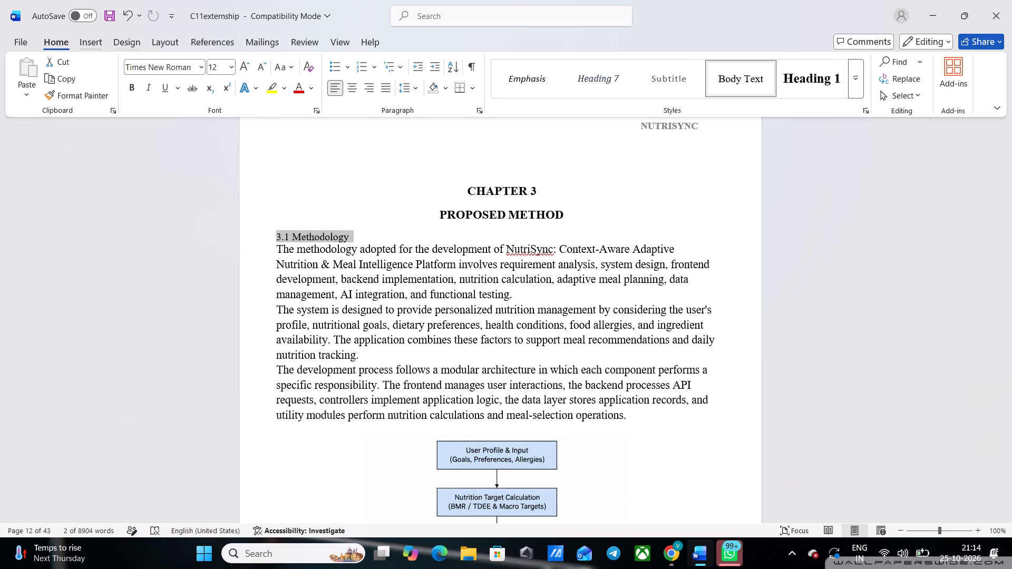
left_click(223, 67)
key("BackSpace")
type("13")
left_click(135, 90)
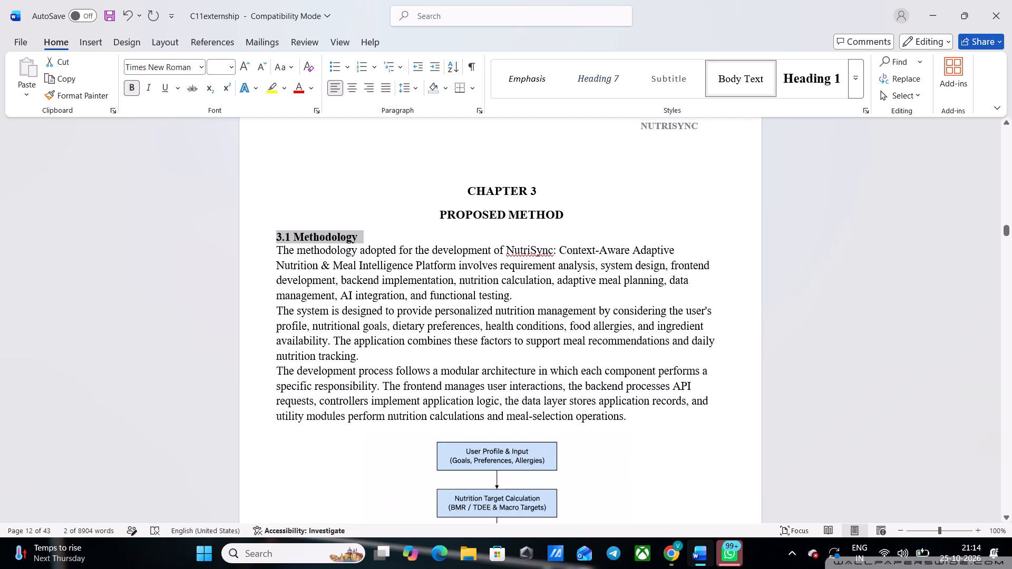
left_click(402, 238)
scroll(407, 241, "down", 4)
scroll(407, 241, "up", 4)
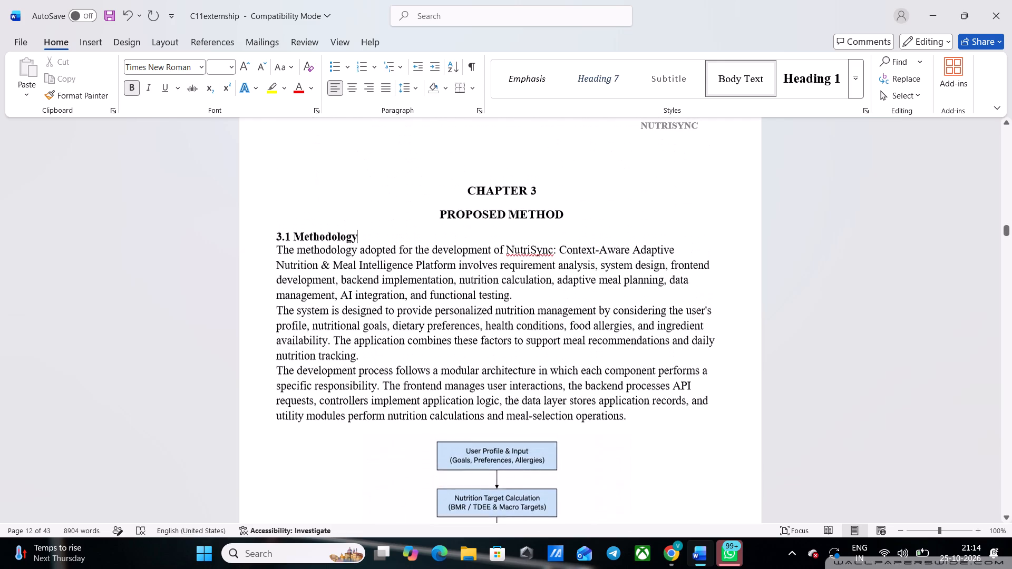
Justify the three body paragraphs under the 3.1 Methodology heading.
left_click(378, 225)
scroll(378, 225, "down", 8)
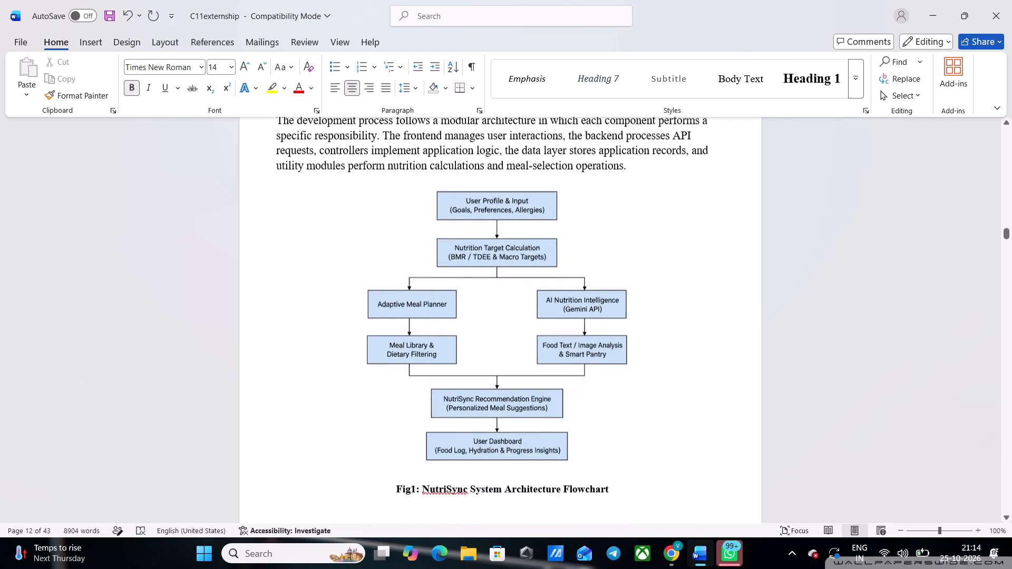
scroll(378, 225, "up", 5)
left_click_drag(643, 321, 519, 266)
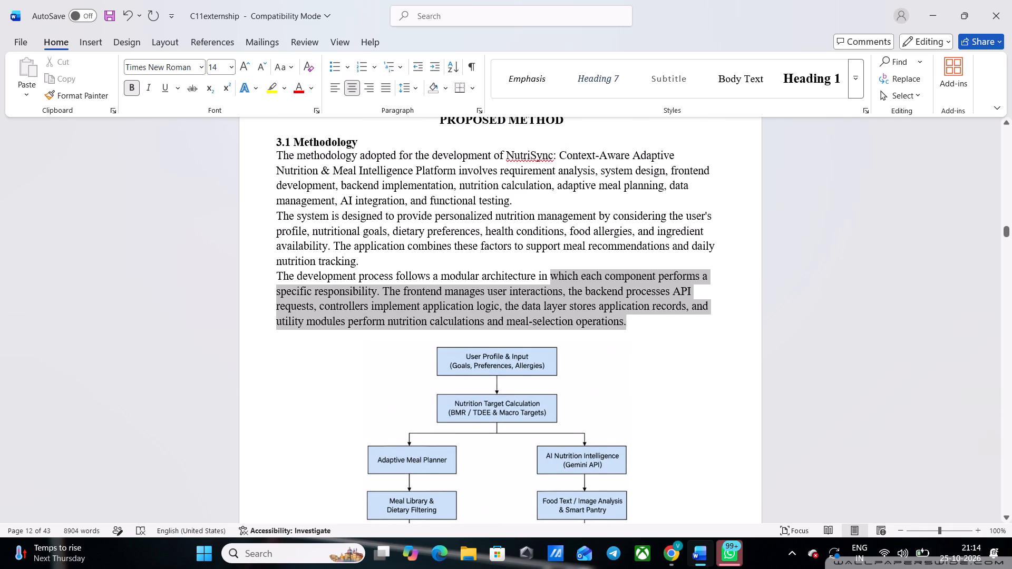
left_click_drag(519, 266, 260, 158)
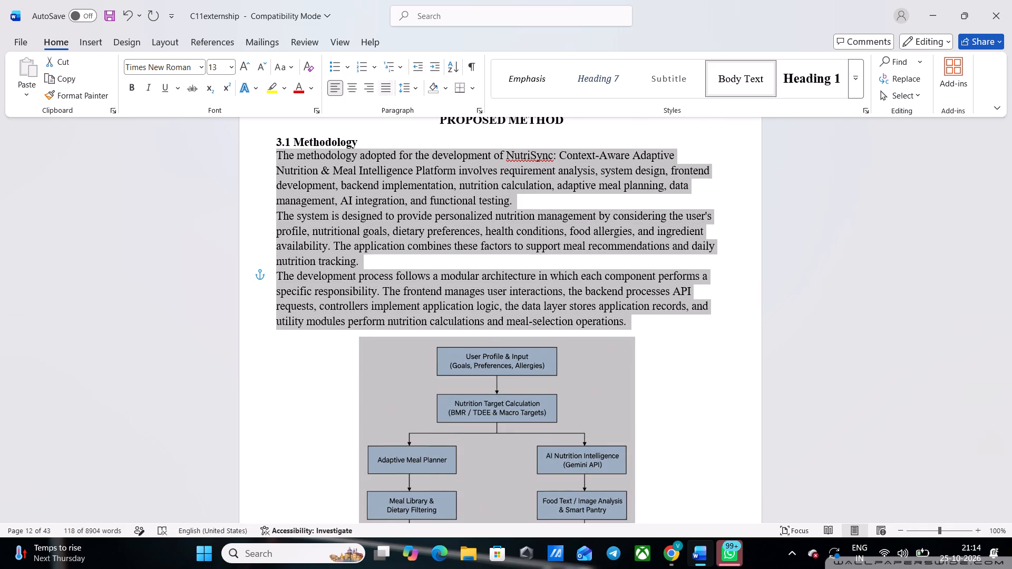
left_click(509, 213)
left_click_drag(636, 319, 497, 275)
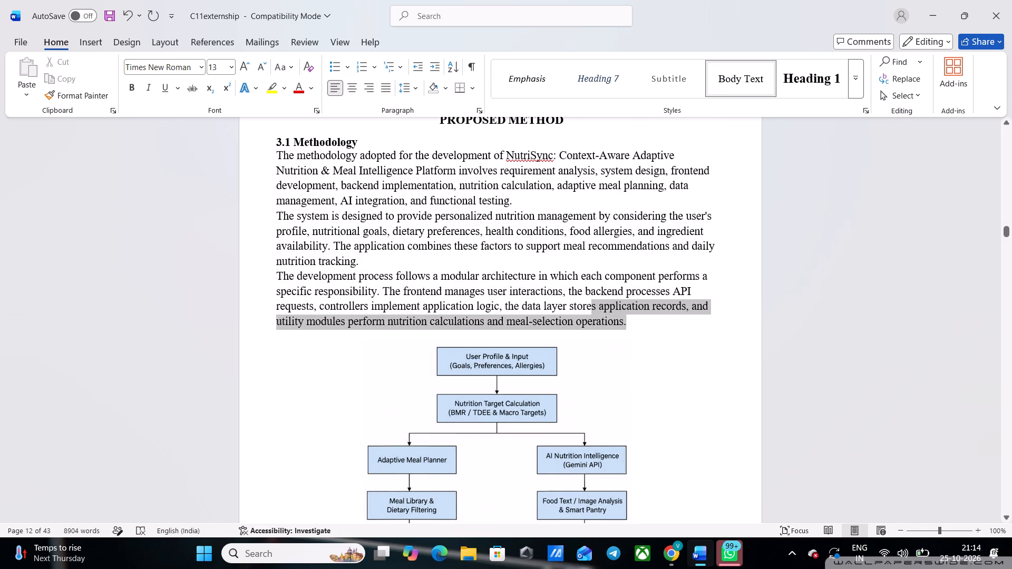
left_click_drag(497, 275, 246, 159)
left_click(565, 278)
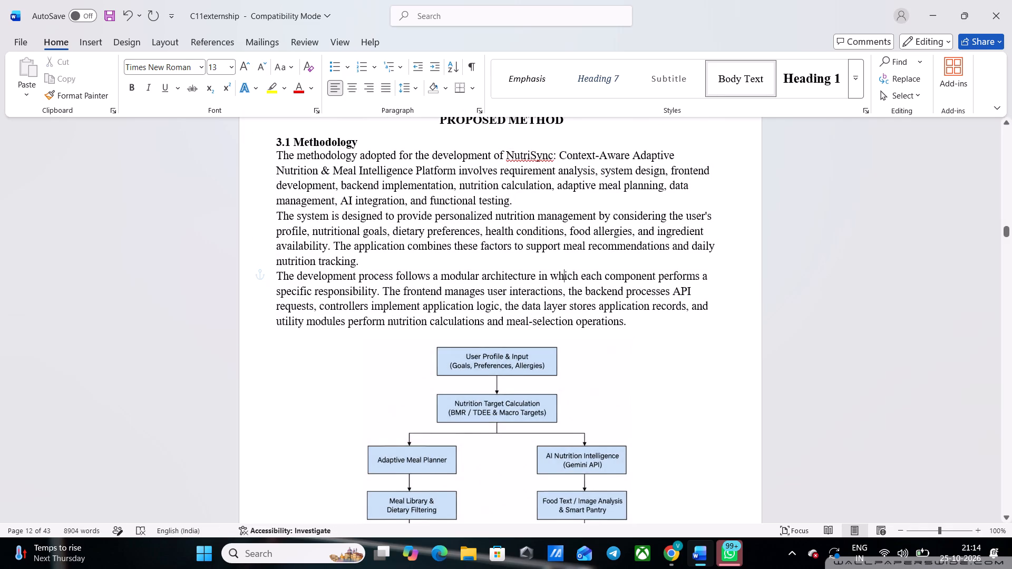
left_click_drag(624, 320, 273, 152)
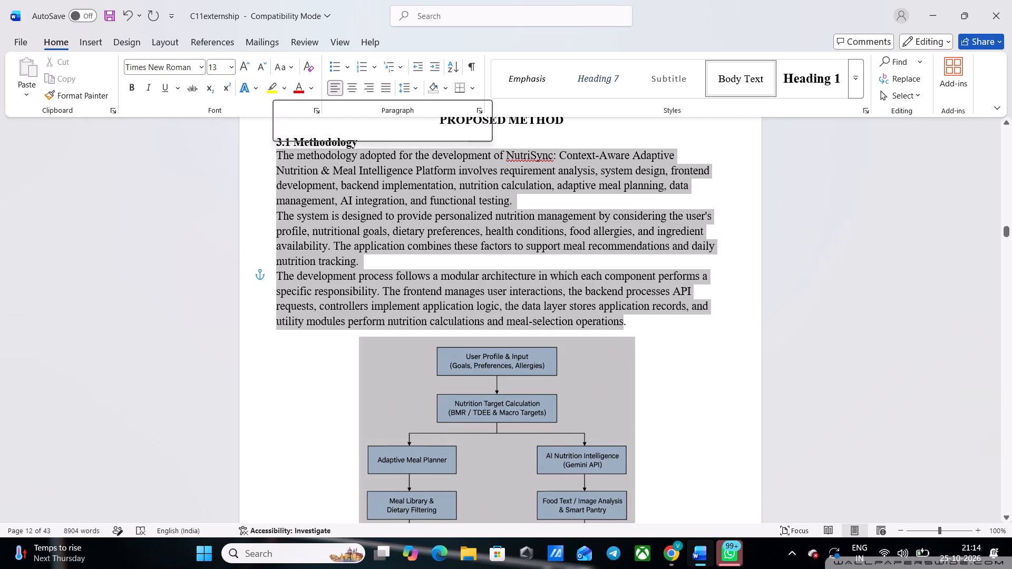
left_click(273, 151)
left_click_drag(273, 151, 632, 315)
left_click(387, 86)
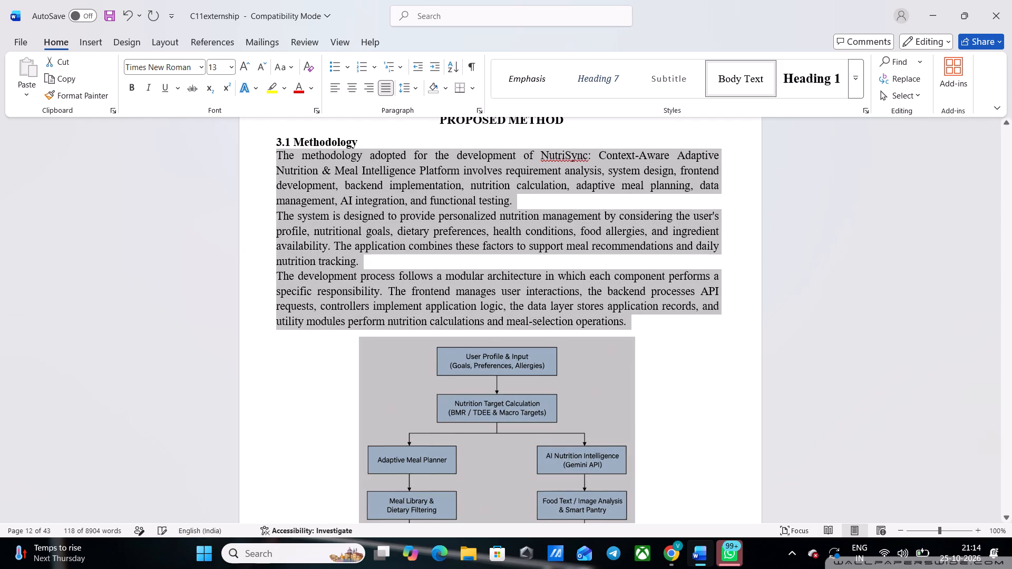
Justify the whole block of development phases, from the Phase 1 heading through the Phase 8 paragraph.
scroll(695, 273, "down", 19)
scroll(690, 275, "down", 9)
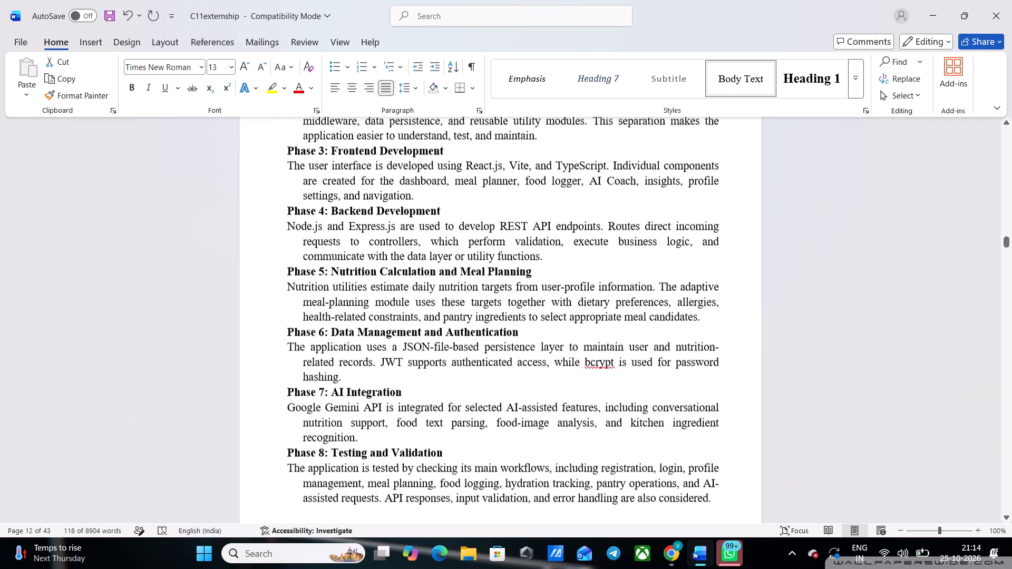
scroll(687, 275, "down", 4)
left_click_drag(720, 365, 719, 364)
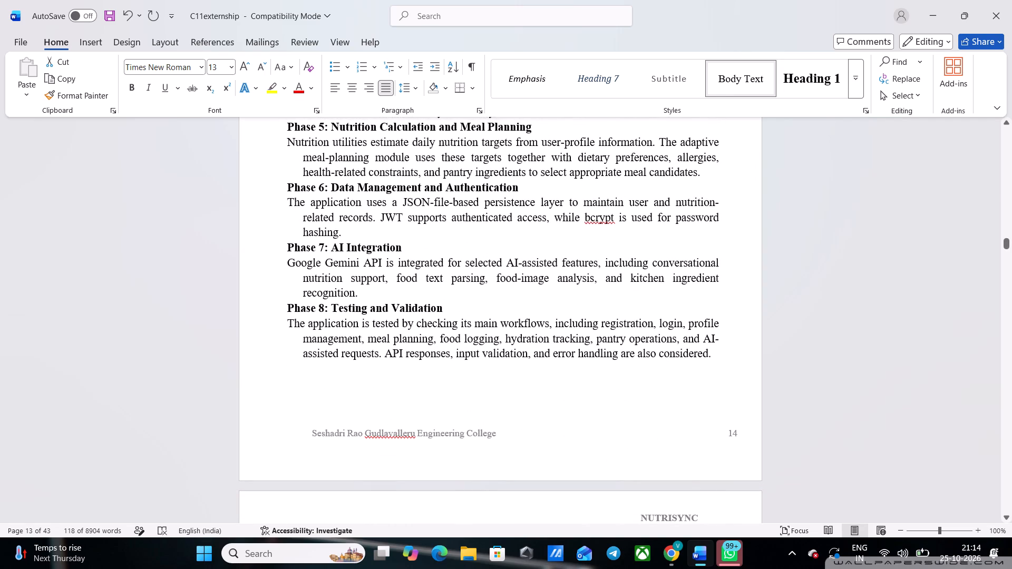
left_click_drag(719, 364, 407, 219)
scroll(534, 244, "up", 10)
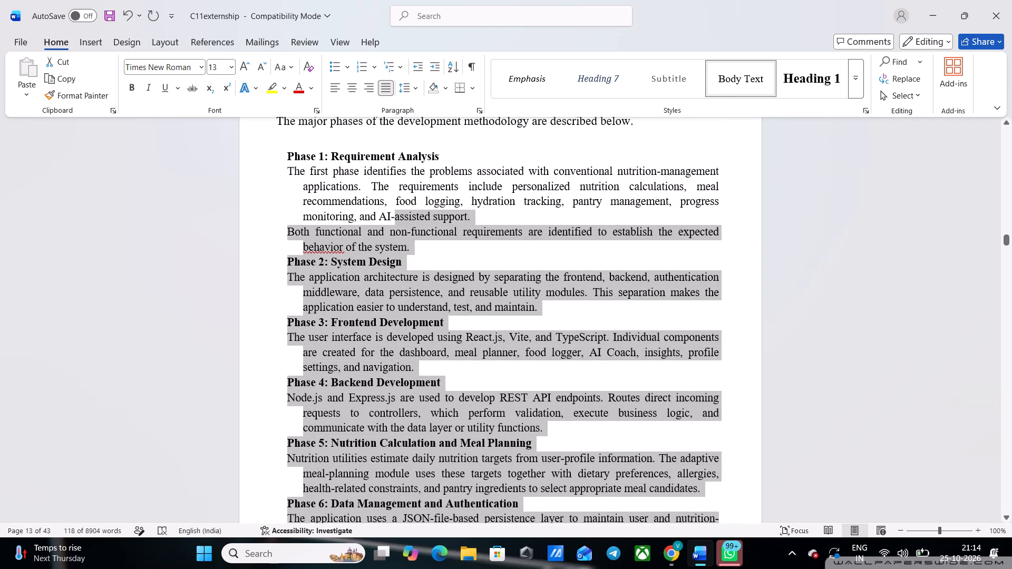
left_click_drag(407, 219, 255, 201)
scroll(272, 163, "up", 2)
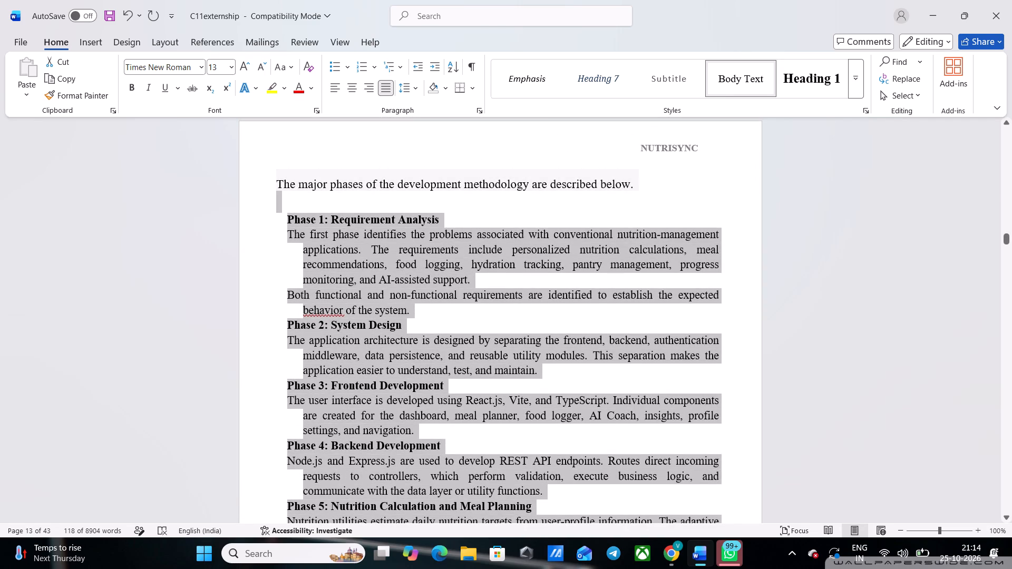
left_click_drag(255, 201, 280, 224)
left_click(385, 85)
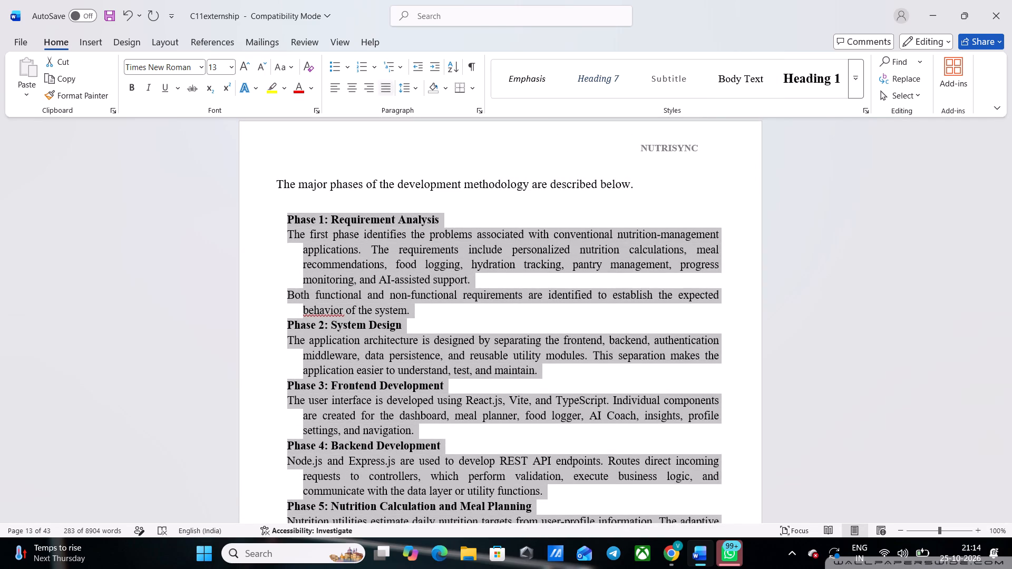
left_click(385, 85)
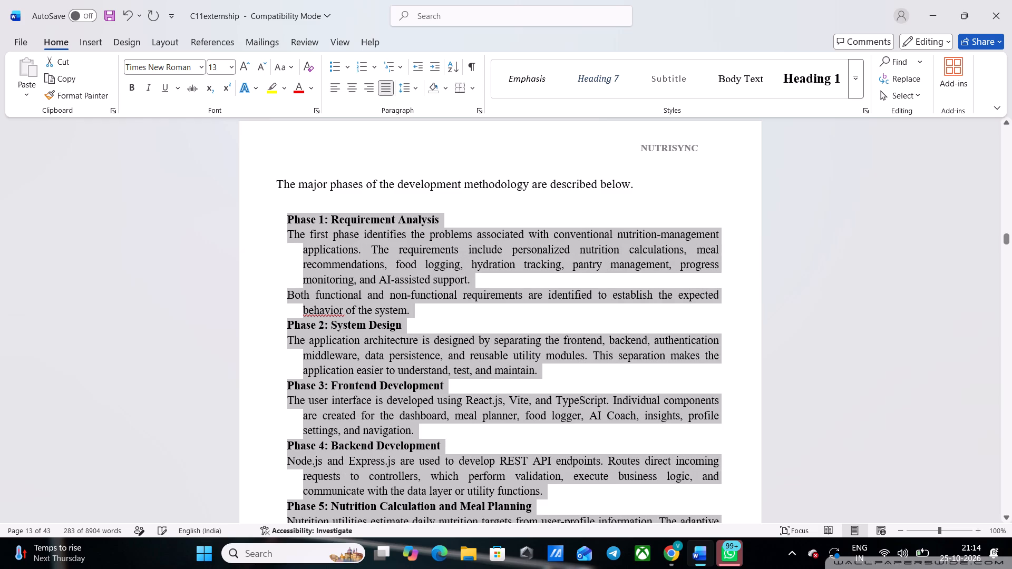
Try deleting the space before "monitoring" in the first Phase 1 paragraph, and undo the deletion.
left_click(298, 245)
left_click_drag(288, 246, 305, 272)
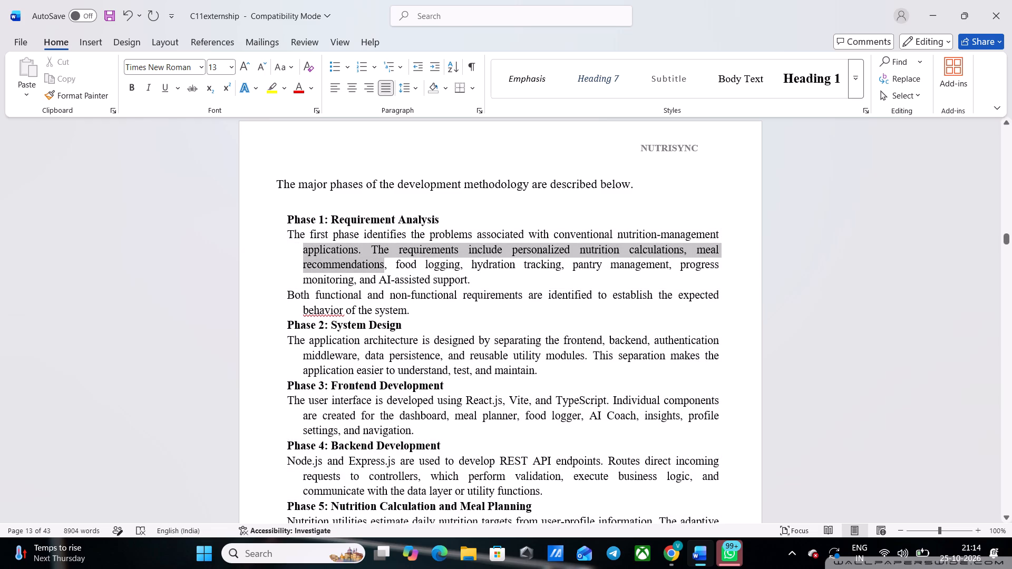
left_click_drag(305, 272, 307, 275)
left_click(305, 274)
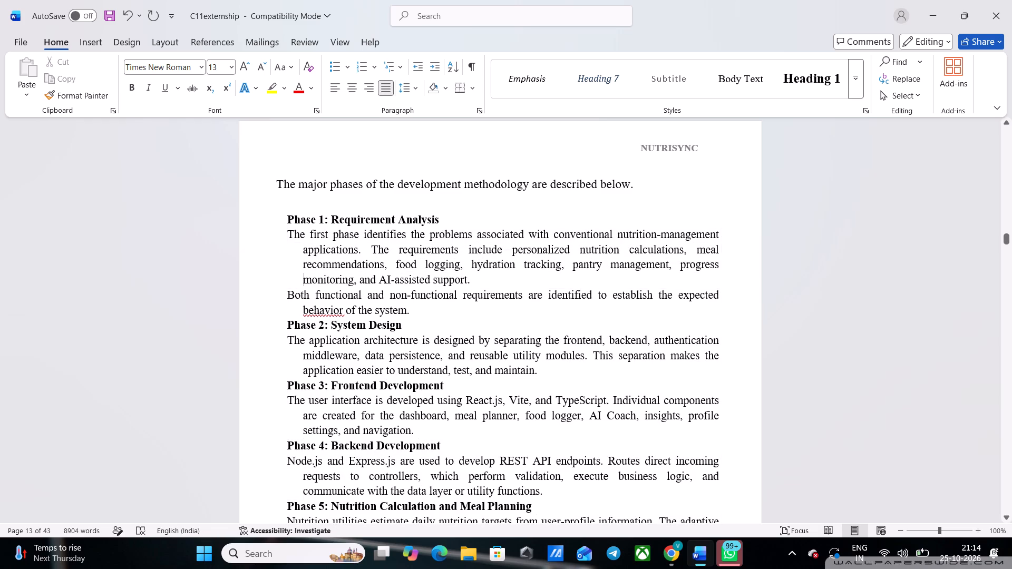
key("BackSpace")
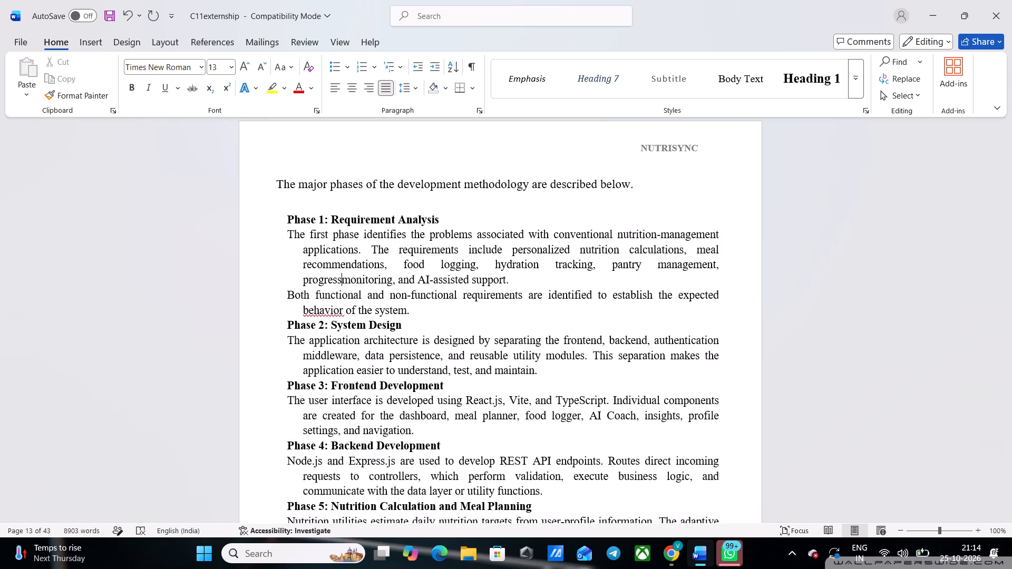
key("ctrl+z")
Set the left indent of the first paragraph under Phase 1: Requirement Analysis to 0.5 cm.
left_click_drag(473, 284, 435, 271)
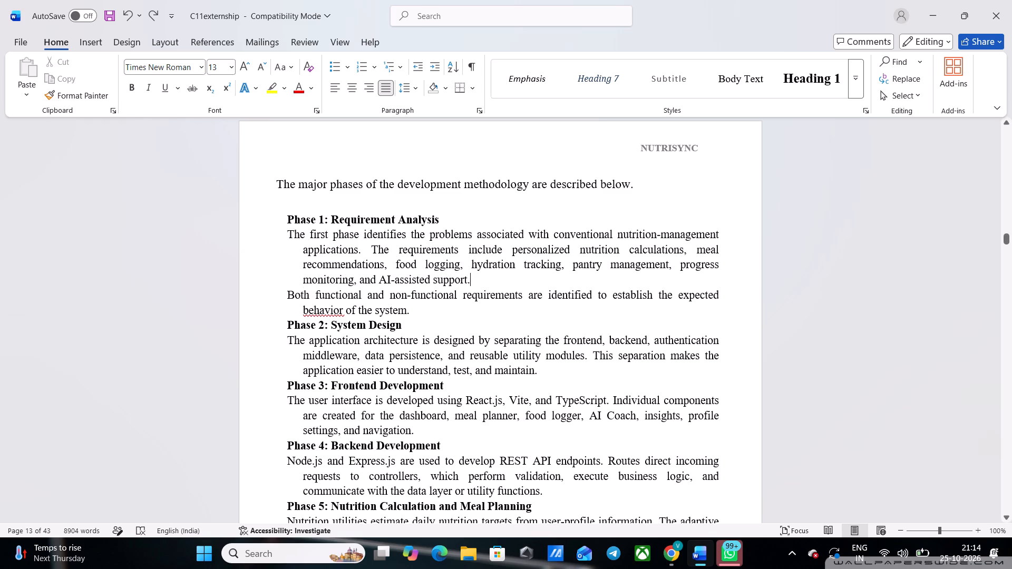
left_click_drag(435, 271, 317, 252)
left_click(155, 38)
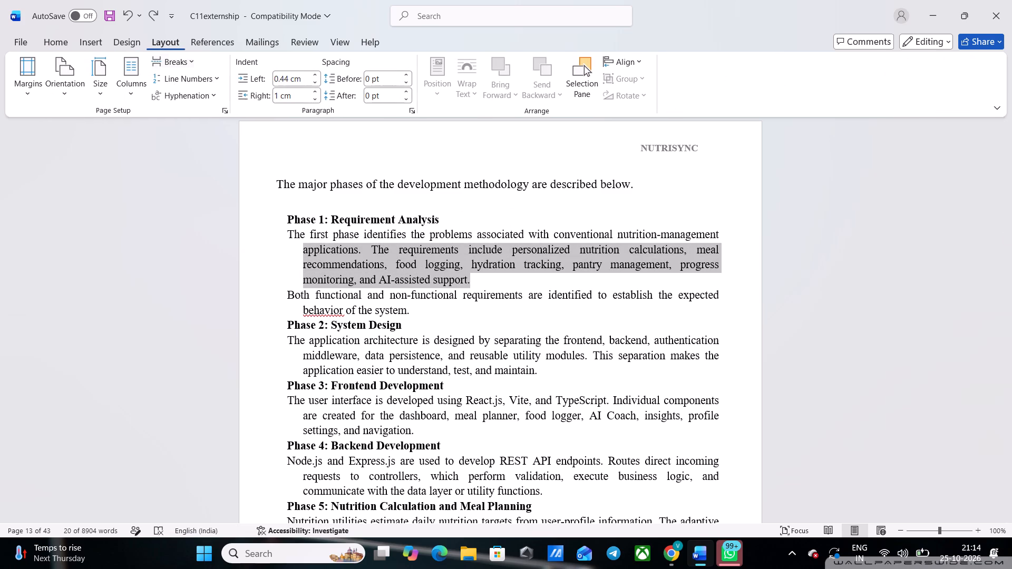
double_click(317, 79)
left_click(315, 71)
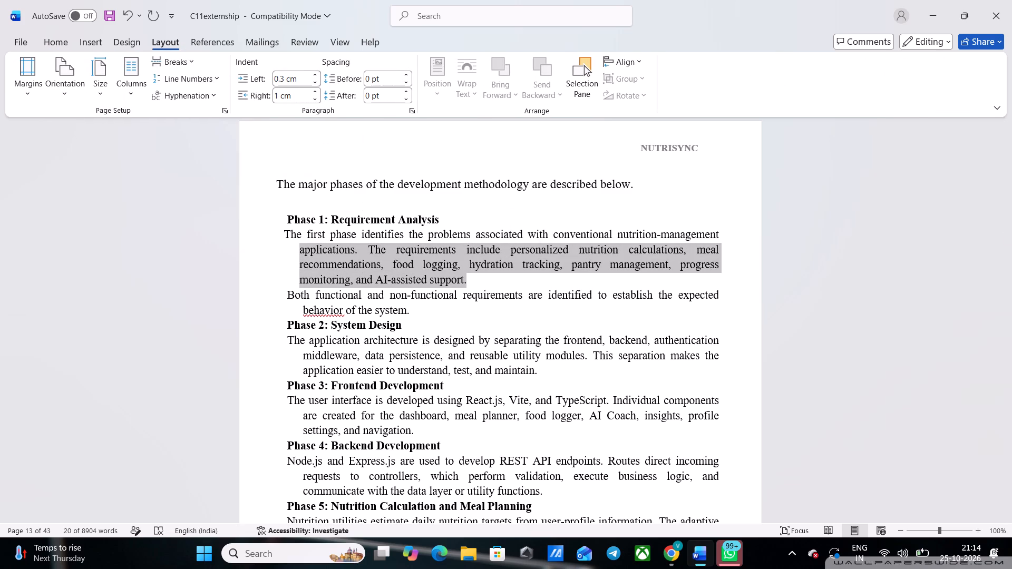
double_click(315, 74)
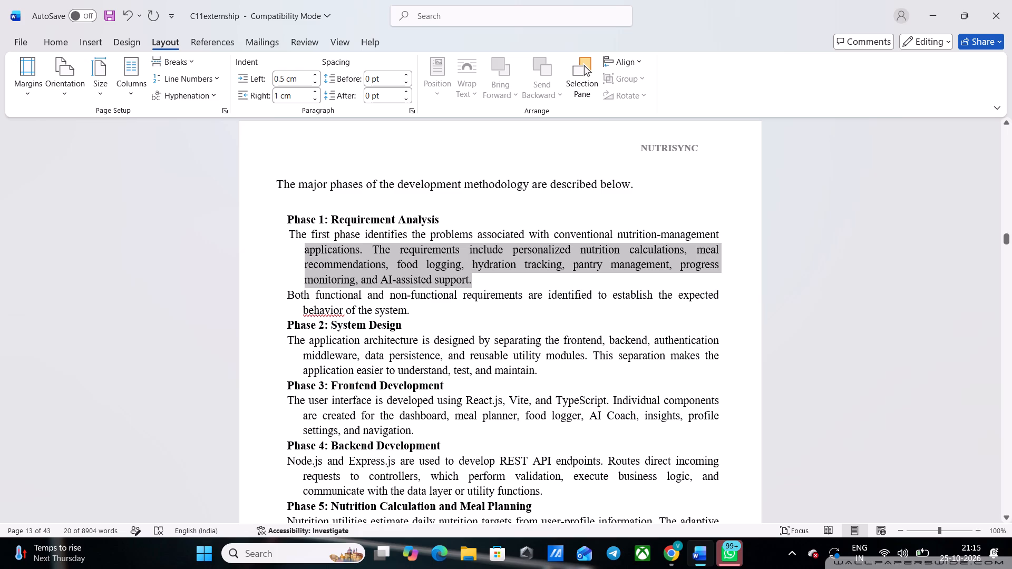
left_click(293, 239)
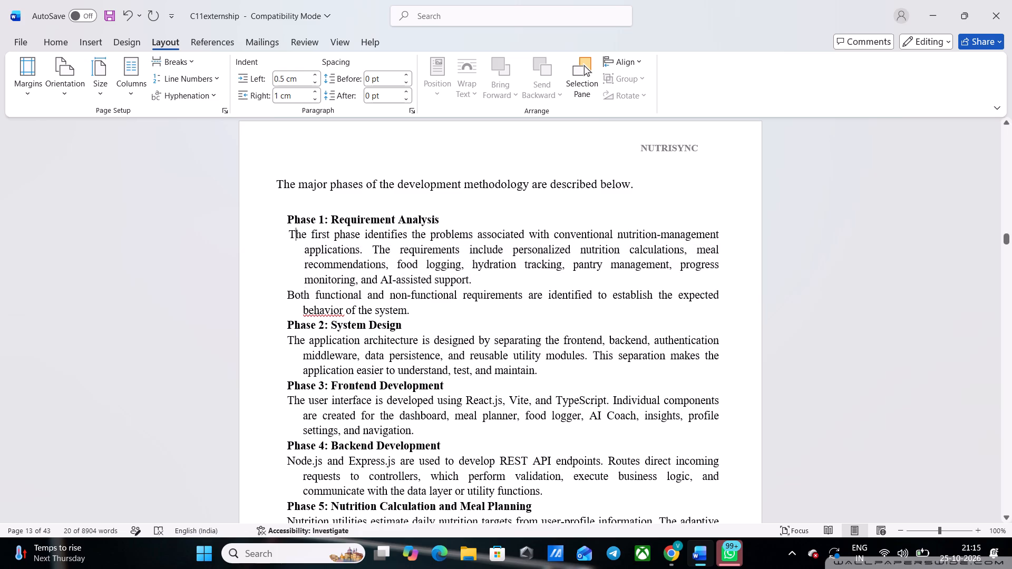
Try the different alignments on the two Phase 1: Requirement Analysis paragraphs and leave them left-aligned.
left_click_drag(421, 311, 278, 246)
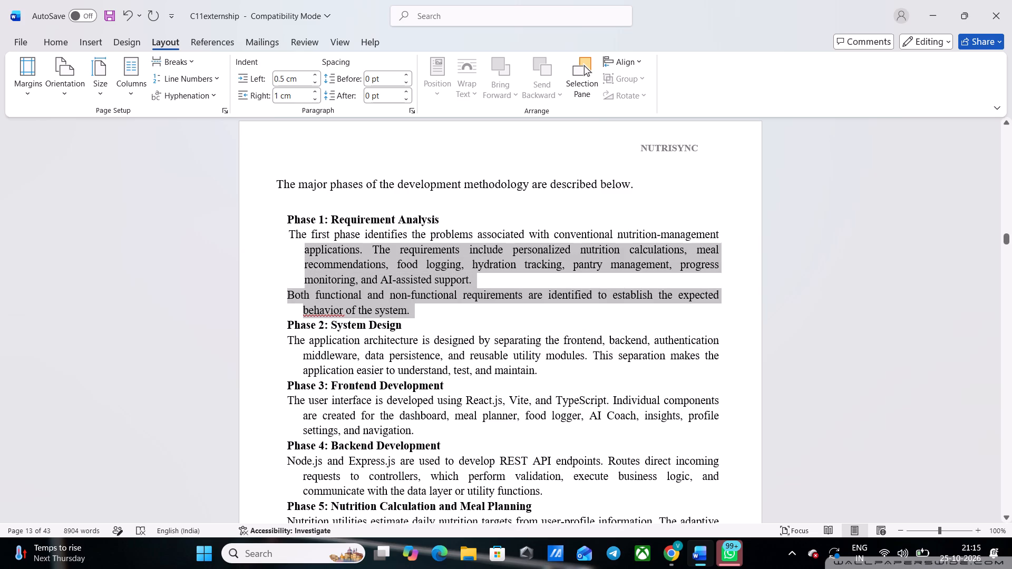
left_click_drag(278, 246, 266, 233)
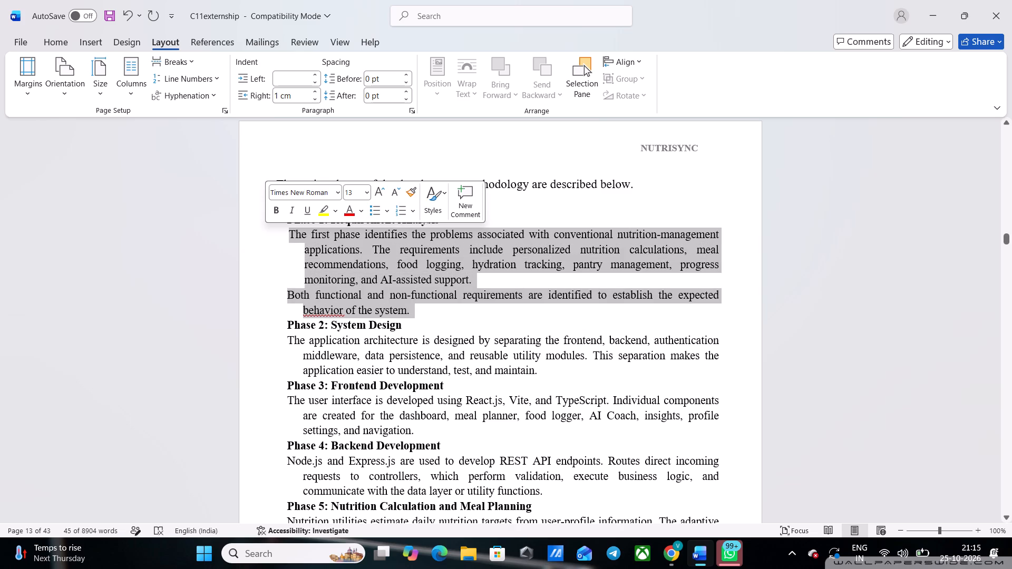
scroll(407, 312, "down", 6)
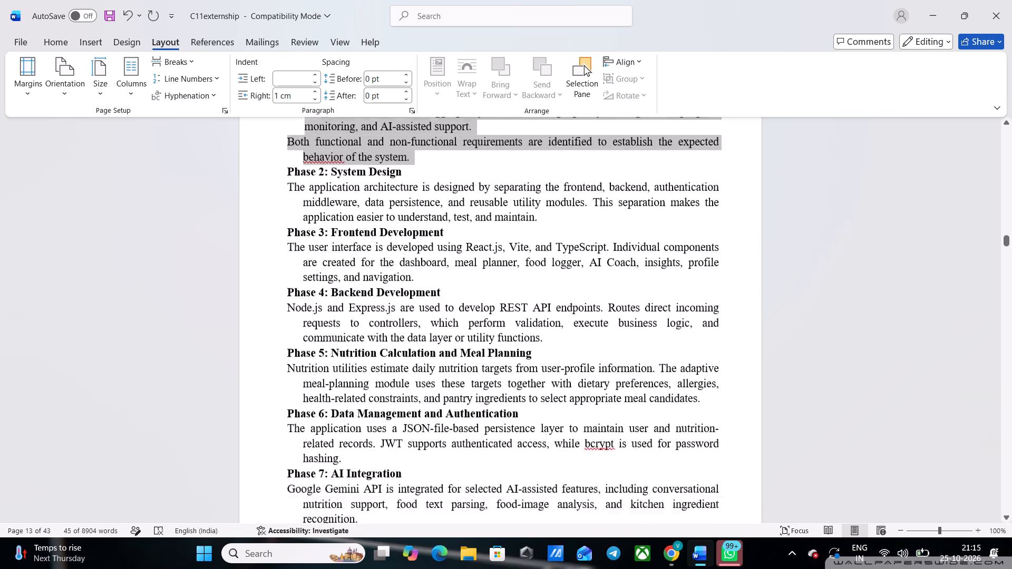
scroll(407, 312, "down", 6)
scroll(408, 312, "up", 9)
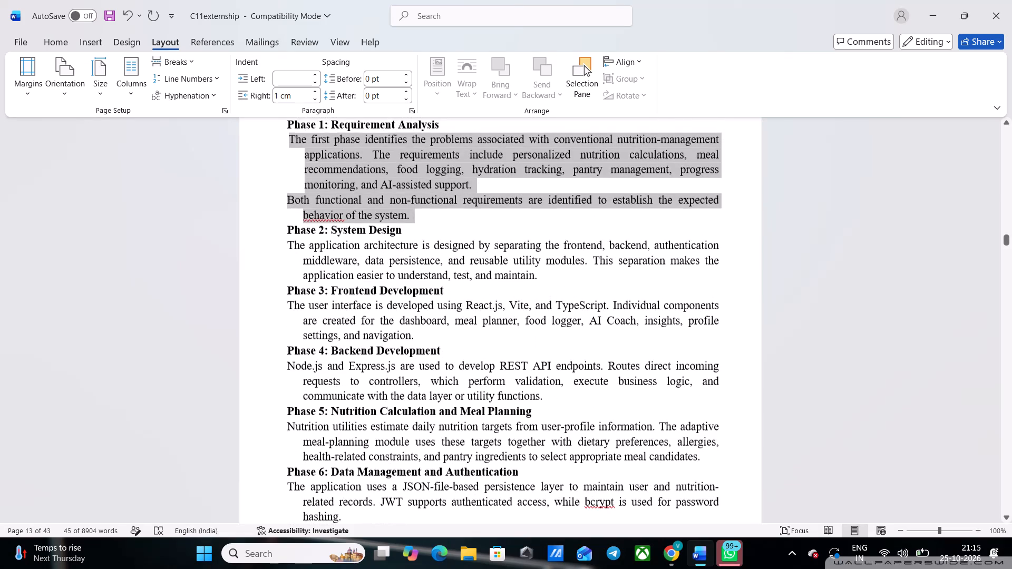
left_click(389, 208)
left_click_drag(431, 223, 374, 195)
left_click(432, 217)
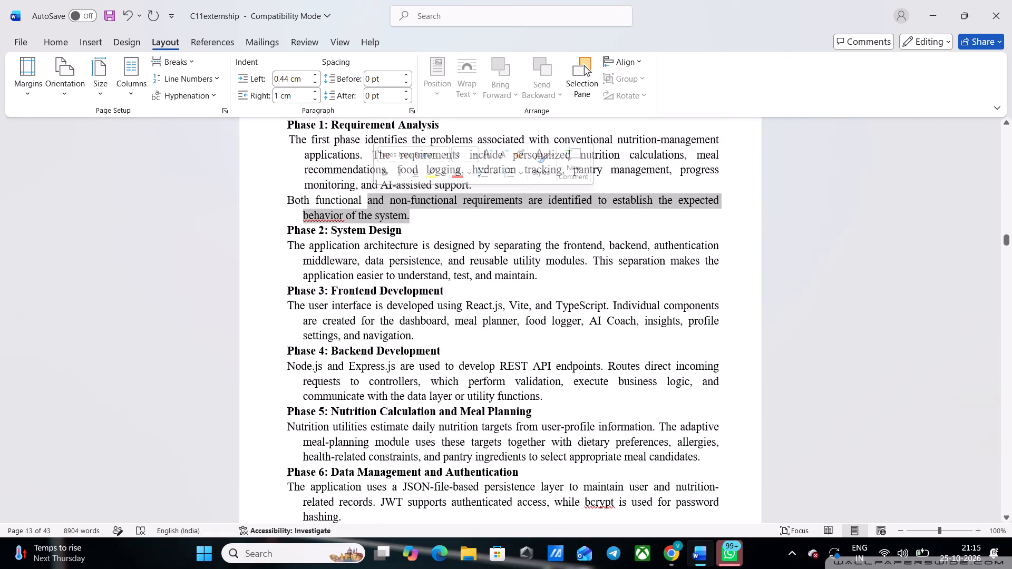
left_click_drag(432, 217, 288, 143)
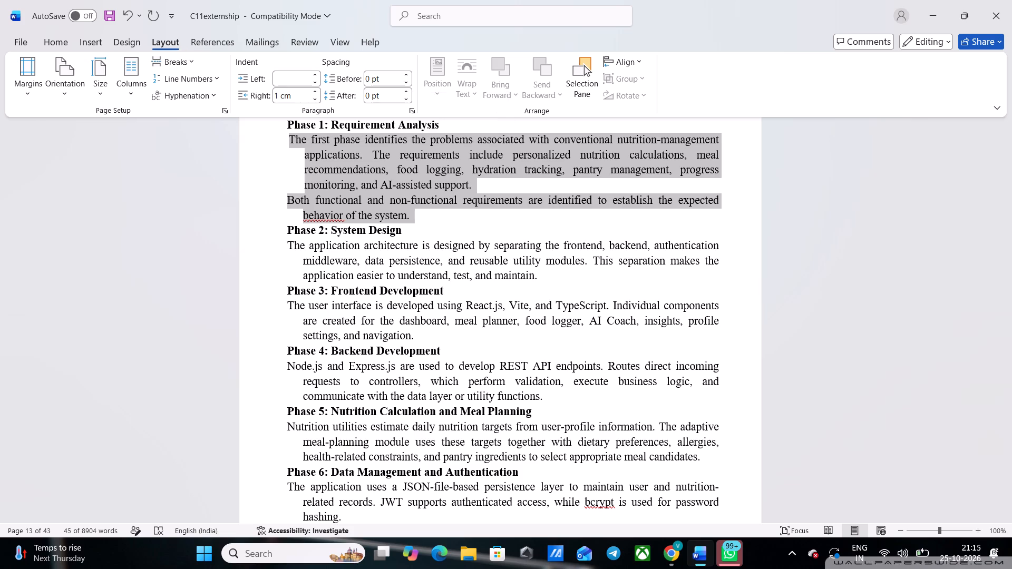
left_click(80, 38)
left_click(63, 38)
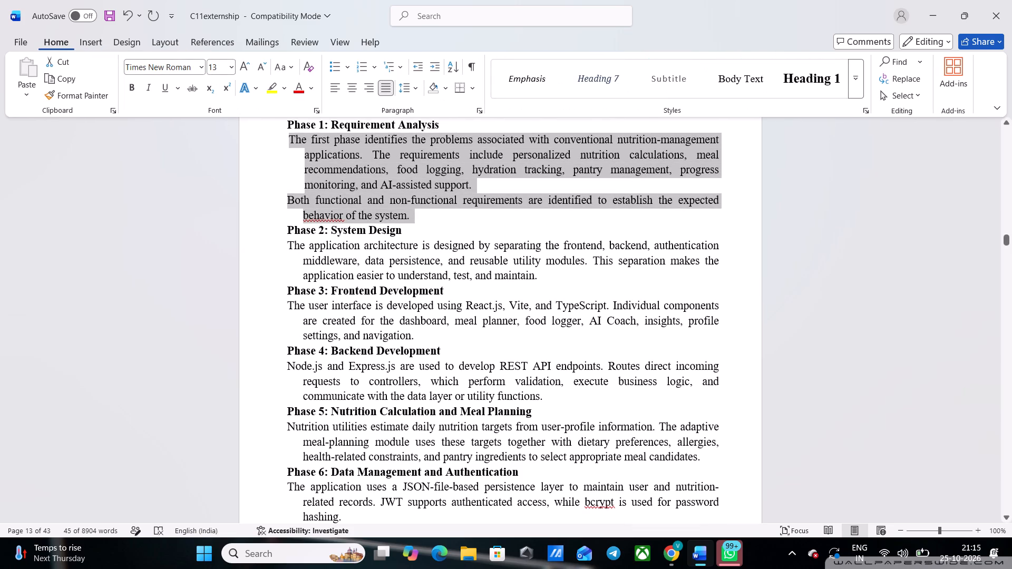
left_click(338, 89)
left_click(357, 86)
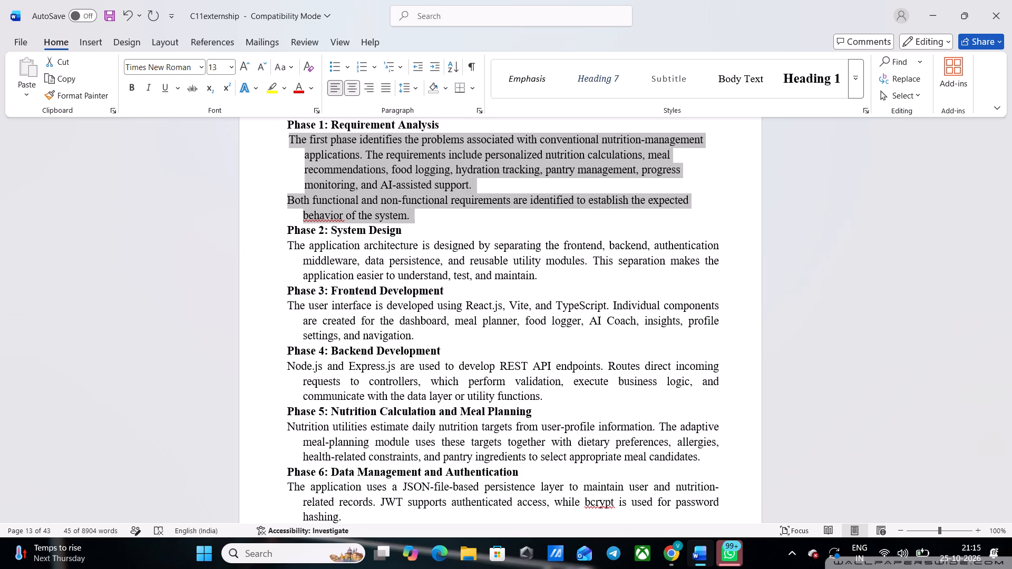
left_click(369, 85)
left_click(382, 85)
left_click(382, 85)
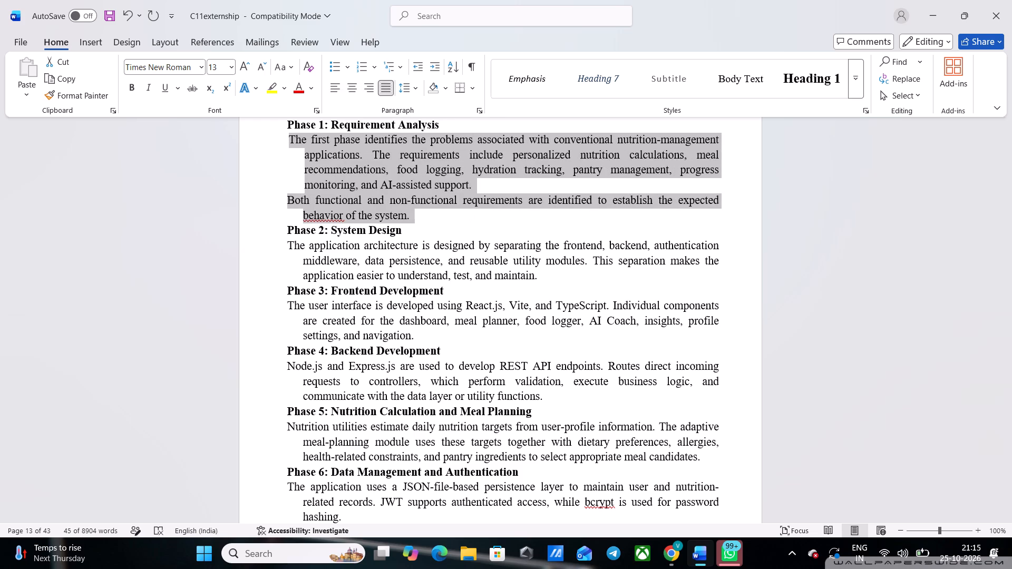
left_click(459, 222)
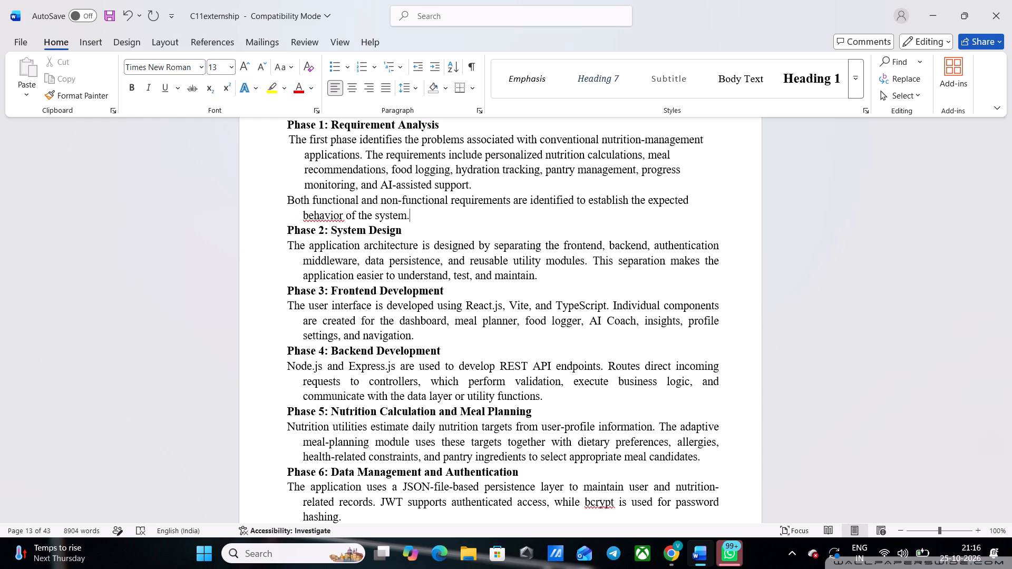
Left-align the whole block of development phases, from the Phase 1 heading through the Phase 8 paragraph.
scroll(459, 222, "down", 4)
scroll(500, 243, "down", 4)
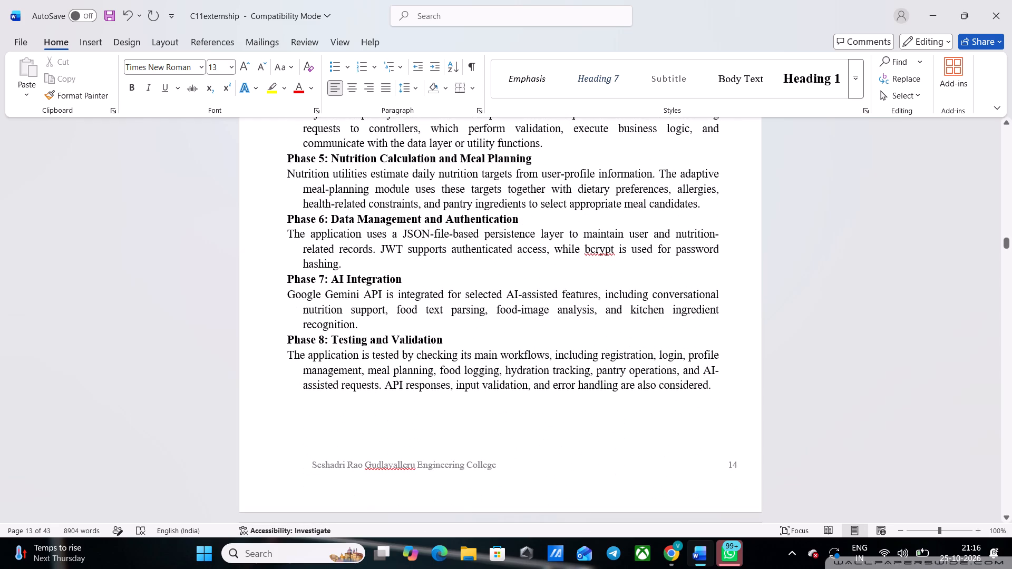
left_click_drag(724, 393, 554, 339)
scroll(560, 341, "up", 5)
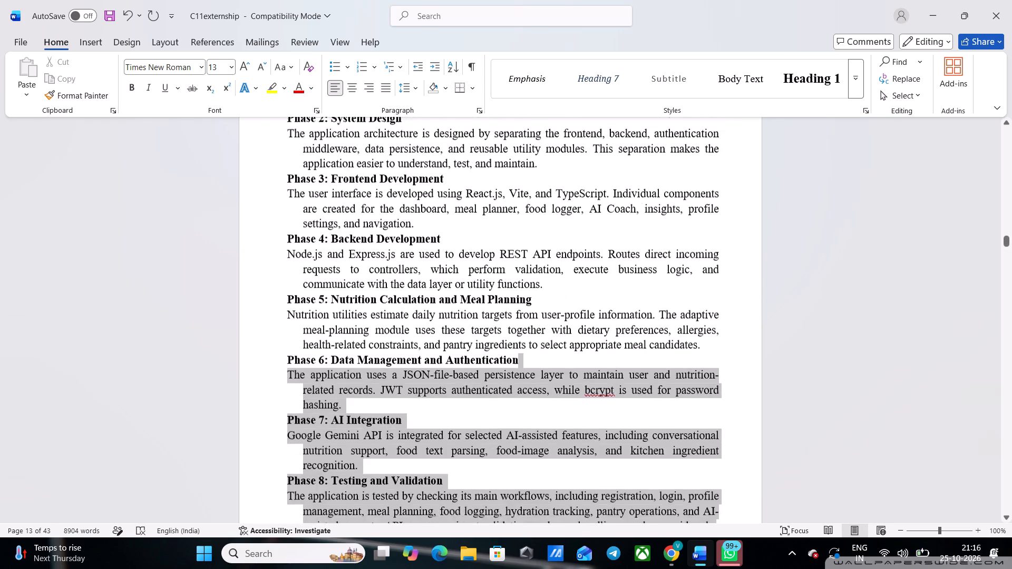
left_click_drag(554, 339, 262, 285)
scroll(544, 338, "up", 5)
scroll(495, 332, "up", 3)
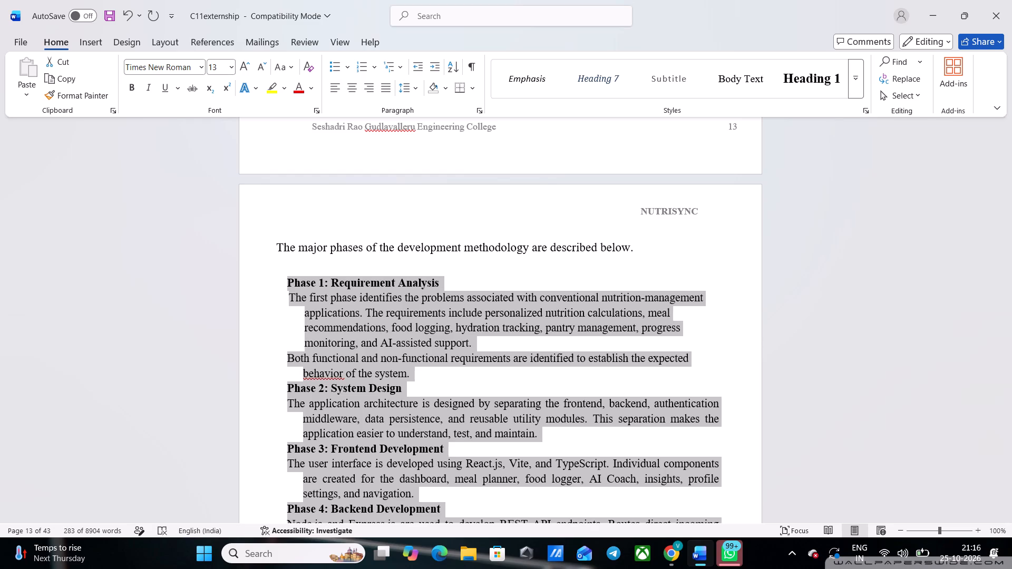
left_click(388, 90)
left_click(388, 90)
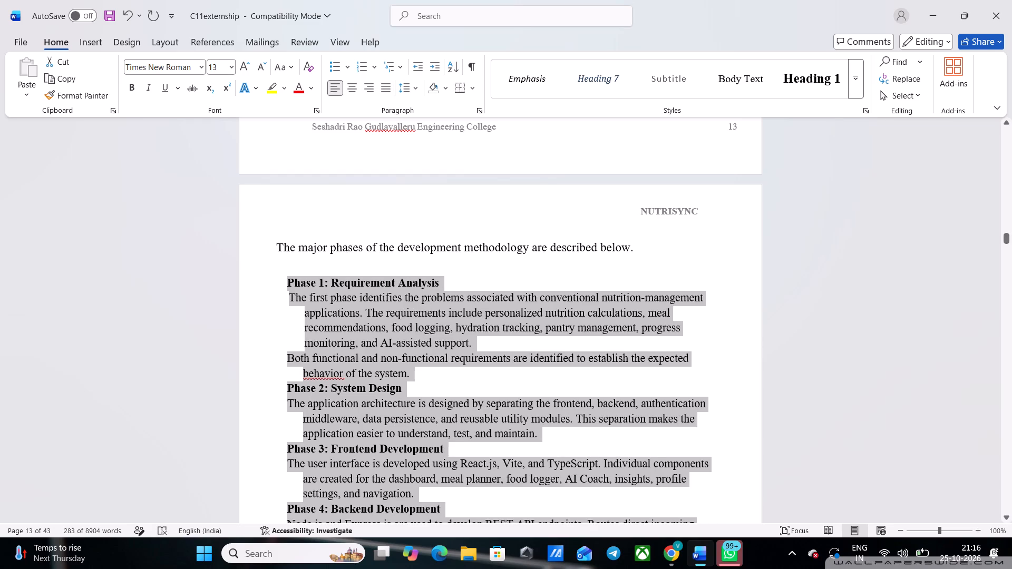
Justify the whole block of development phases, from the Phase 1 heading through the Phase 8 paragraph.
left_click(387, 85)
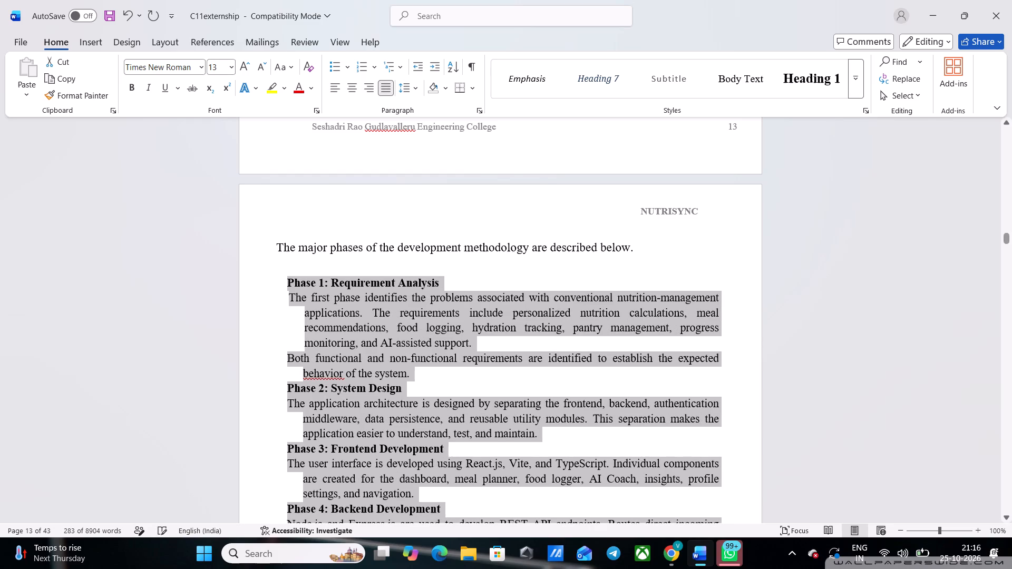
Set the font size of the 3.1.1 REQUIREMENT ANALYSIS heading to 13.
scroll(626, 275, "down", 18)
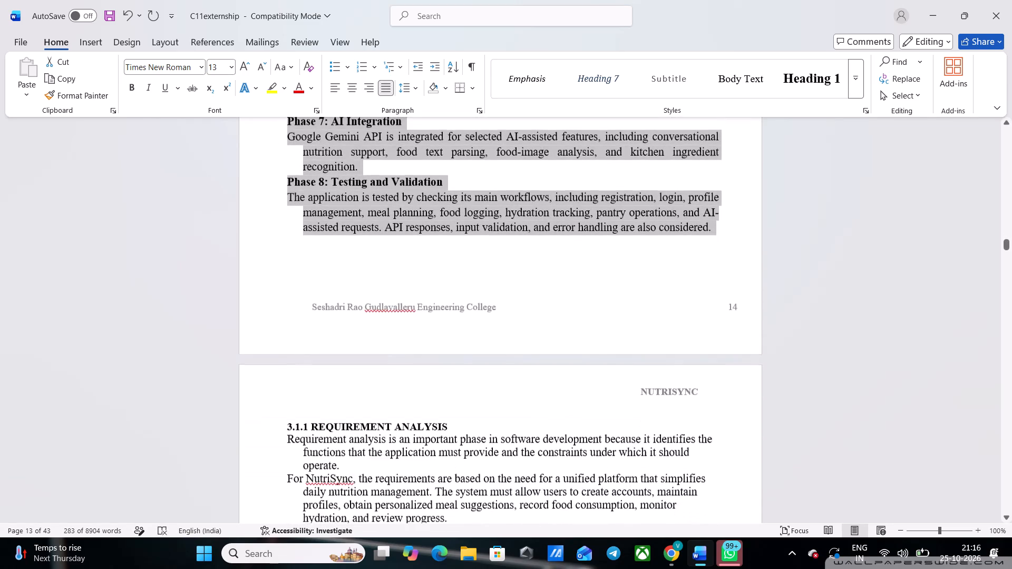
scroll(626, 276, "down", 6)
left_click_drag(488, 237, 295, 227)
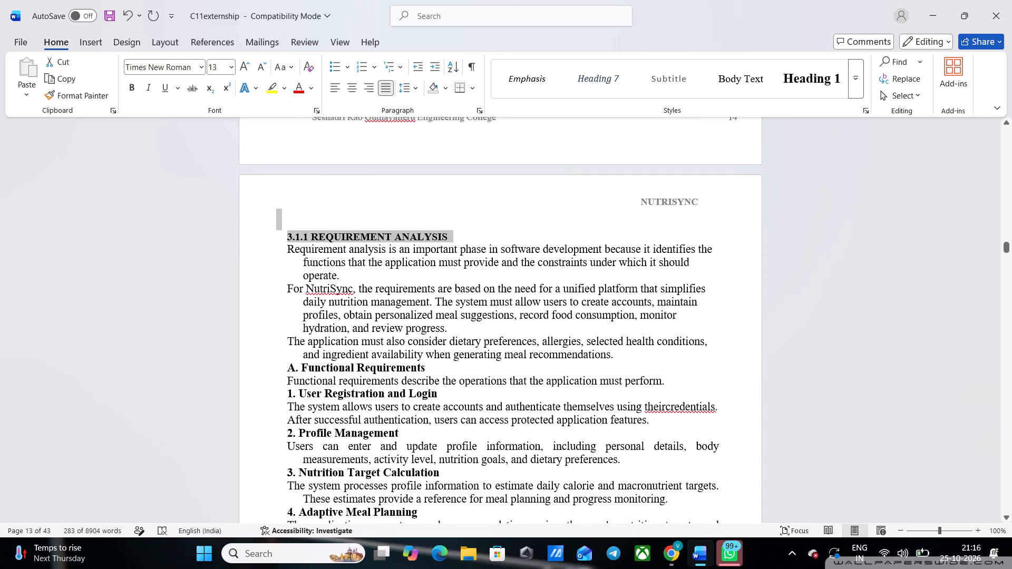
left_click_drag(295, 227, 266, 229)
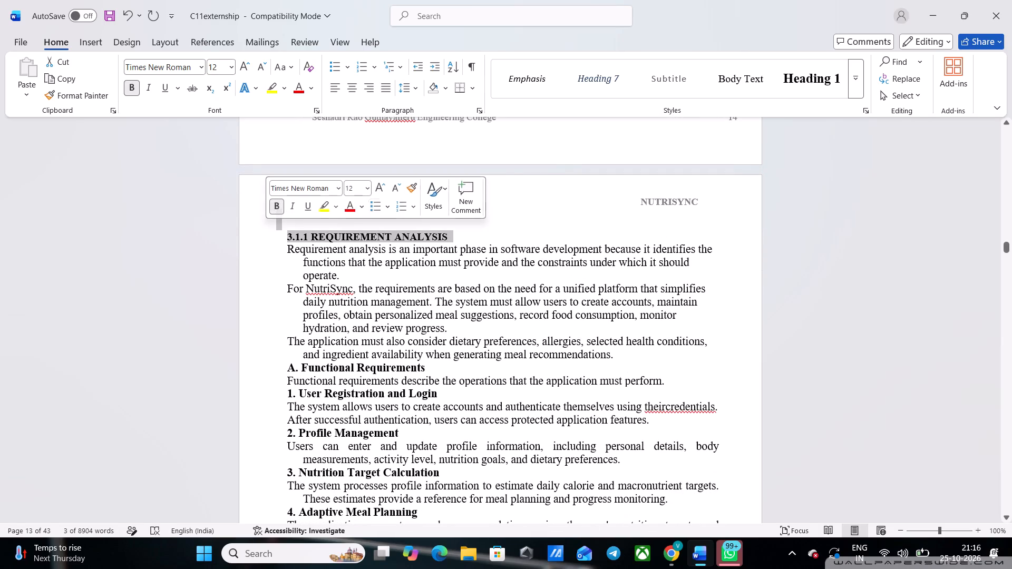
left_click(223, 66)
key("BackSpace")
type("13")
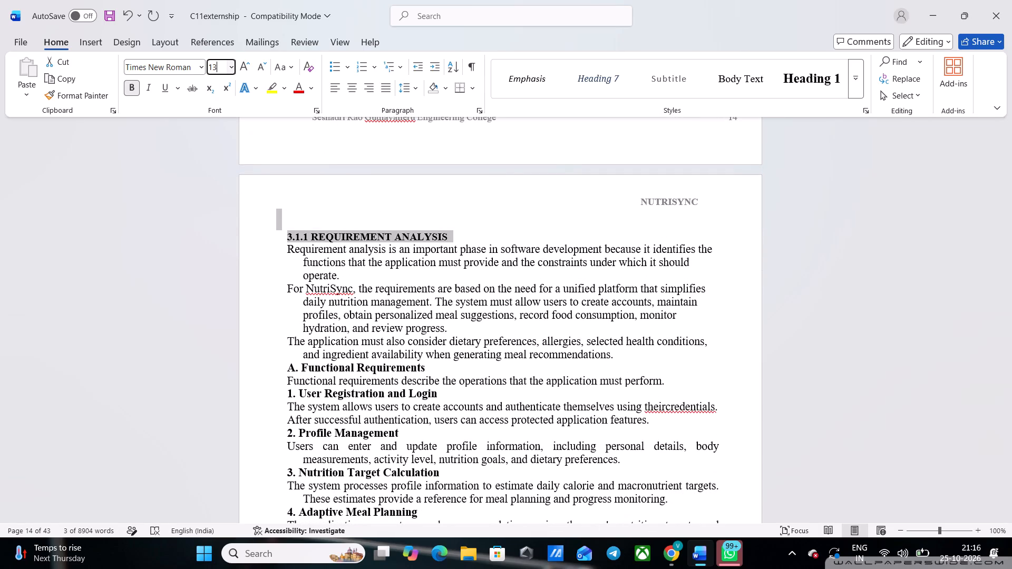
left_click(532, 198)
Check the formatting of the functional and non-functional requirements and the start of section 3.1.2 System Design and Architecture.
scroll(530, 199, "down", 4)
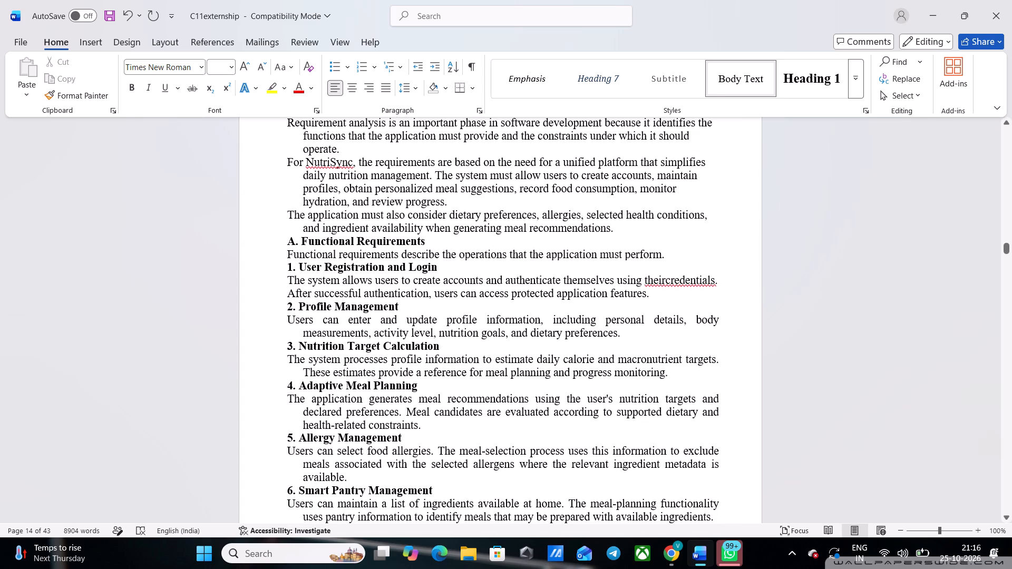
scroll(402, 269, "down", 10)
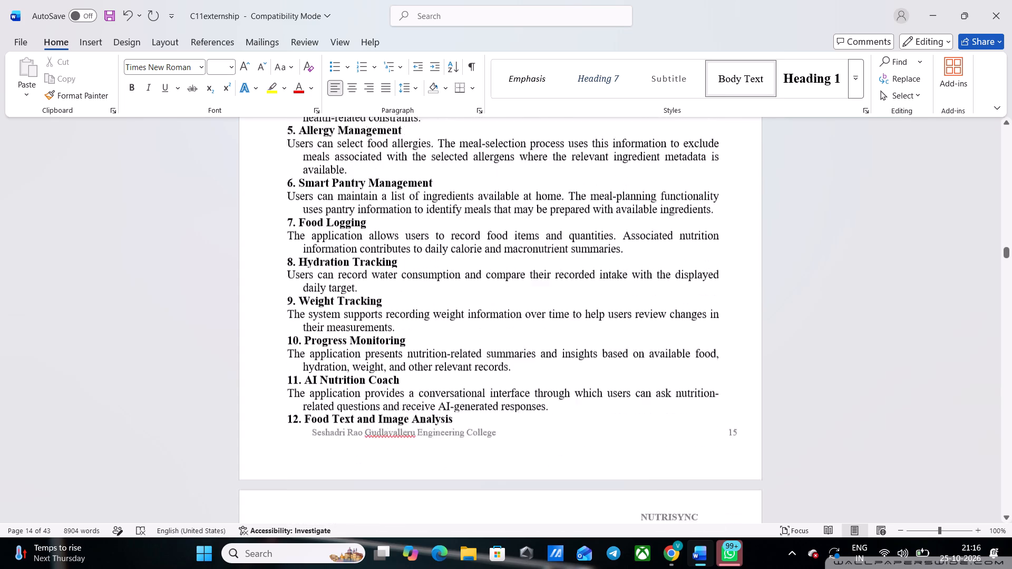
scroll(402, 269, "down", 10)
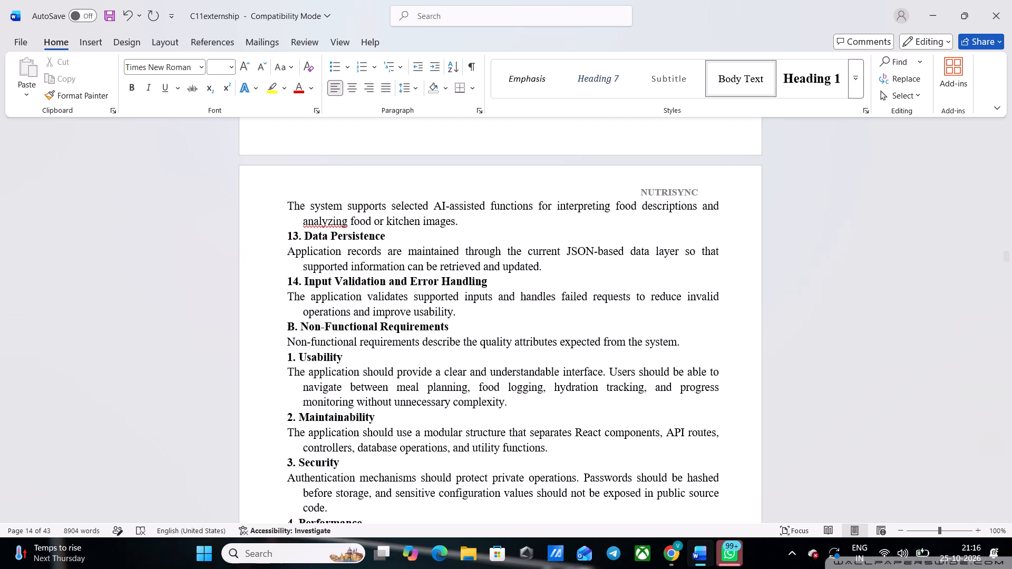
scroll(621, 376, "down", 9)
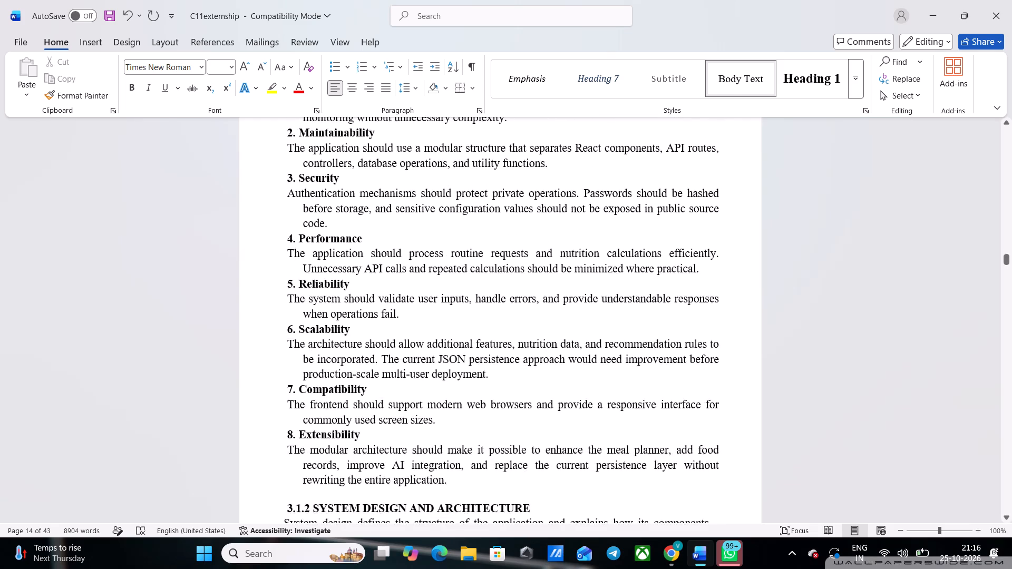
scroll(617, 380, "down", 4)
scroll(536, 385, "down", 8)
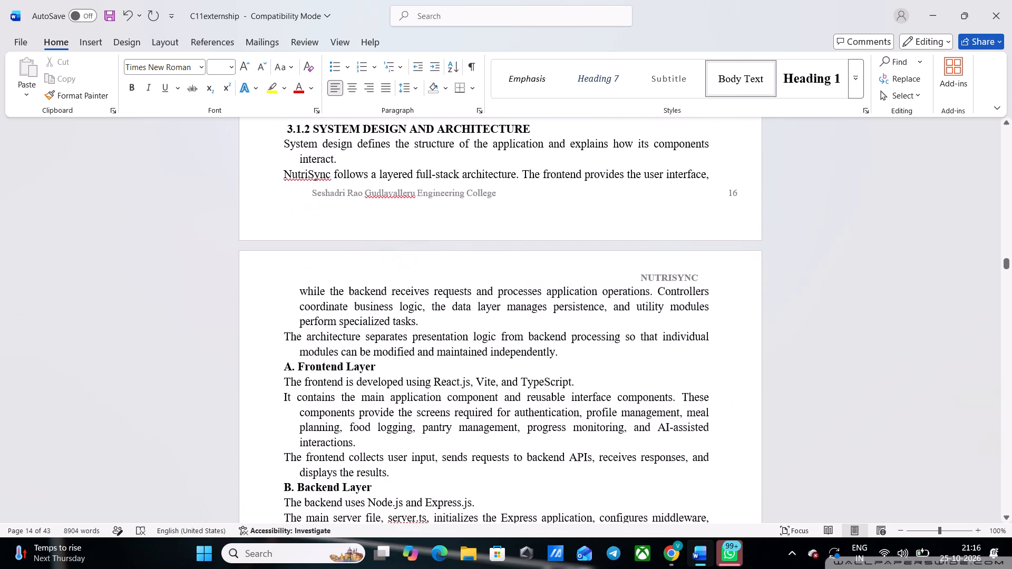
scroll(532, 390, "down", 3)
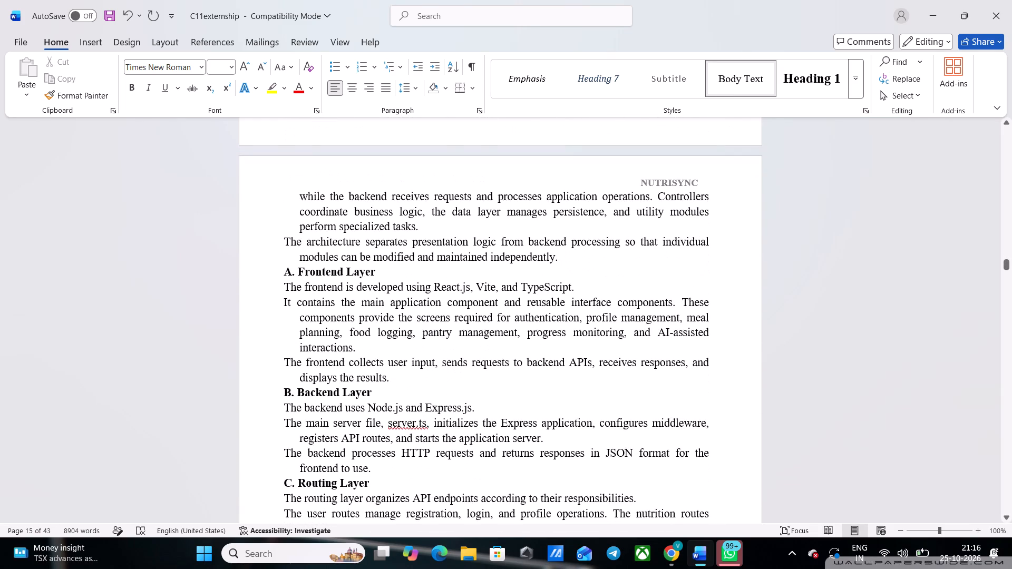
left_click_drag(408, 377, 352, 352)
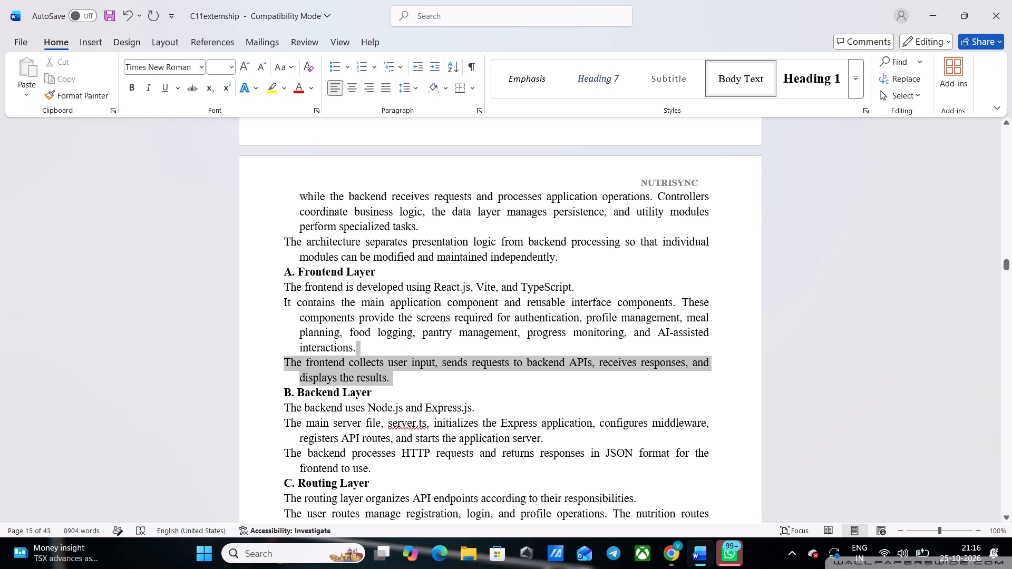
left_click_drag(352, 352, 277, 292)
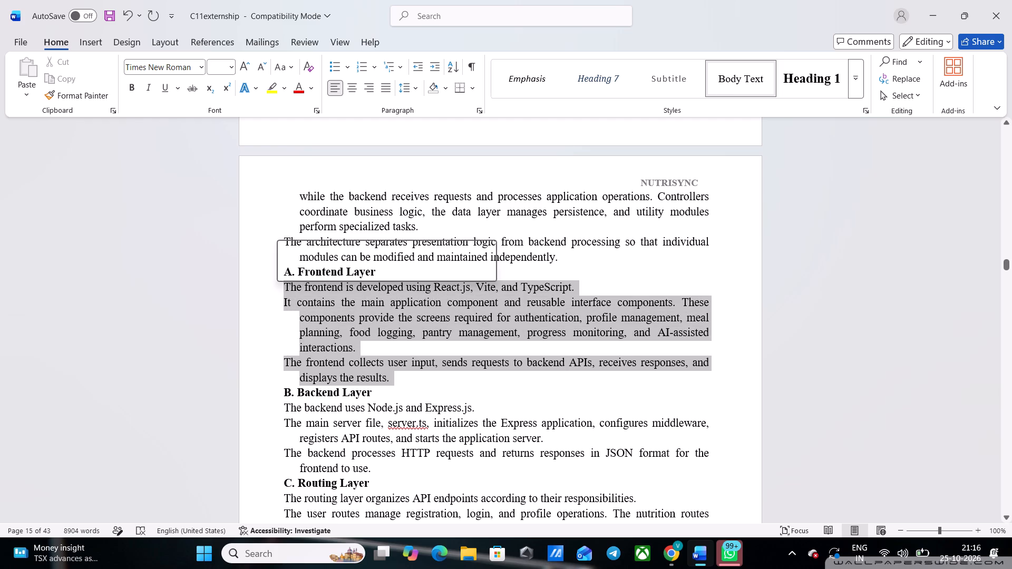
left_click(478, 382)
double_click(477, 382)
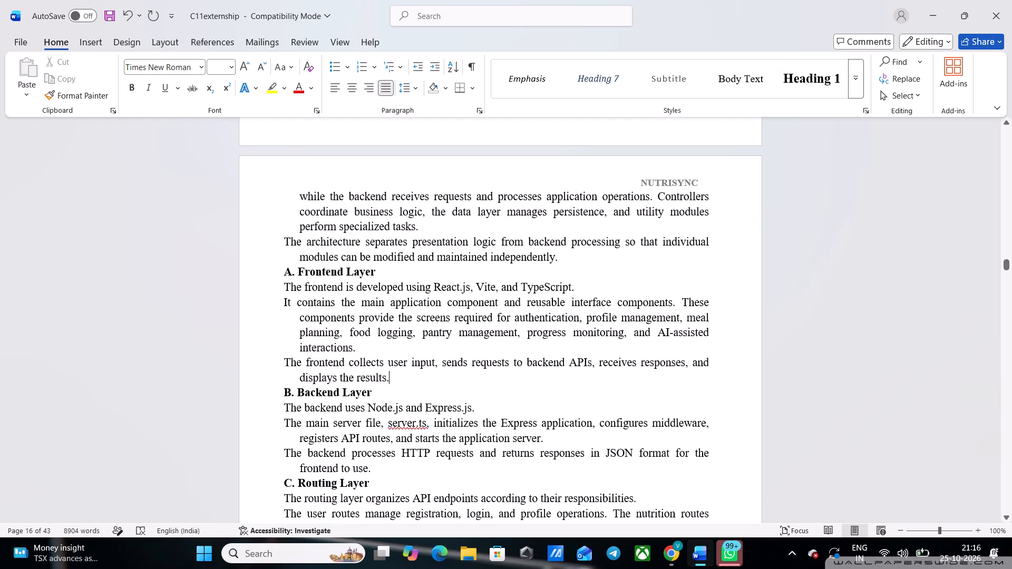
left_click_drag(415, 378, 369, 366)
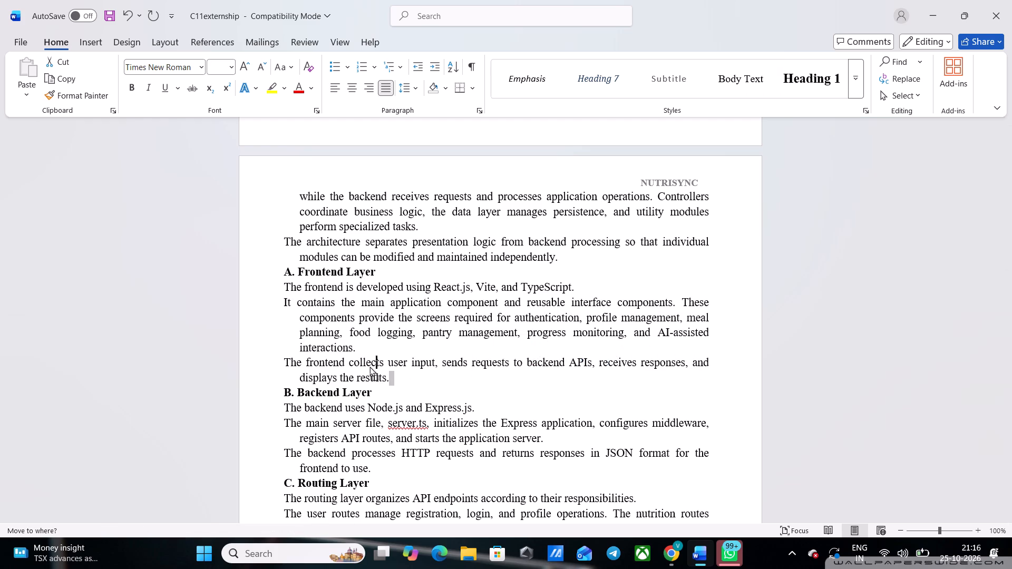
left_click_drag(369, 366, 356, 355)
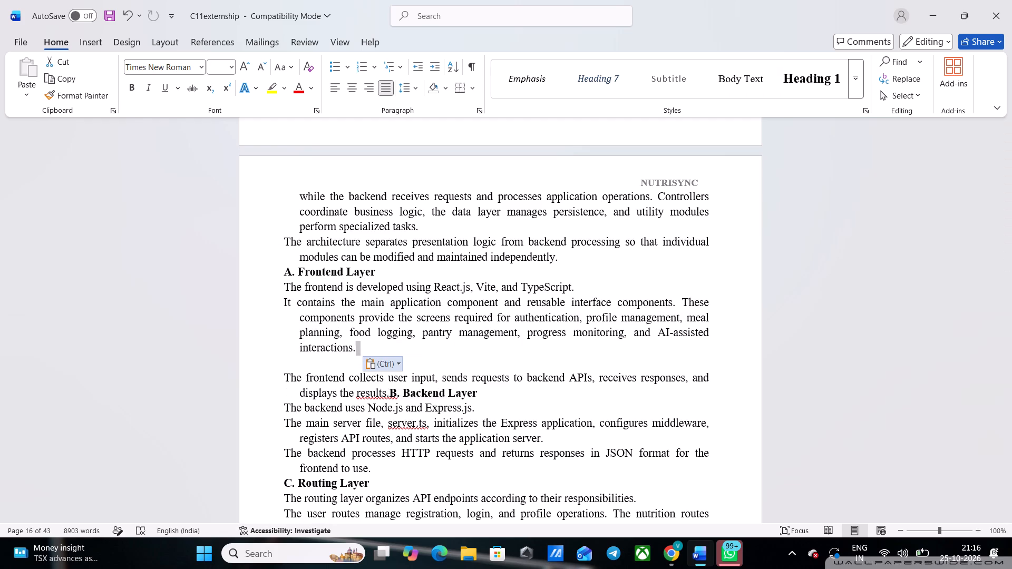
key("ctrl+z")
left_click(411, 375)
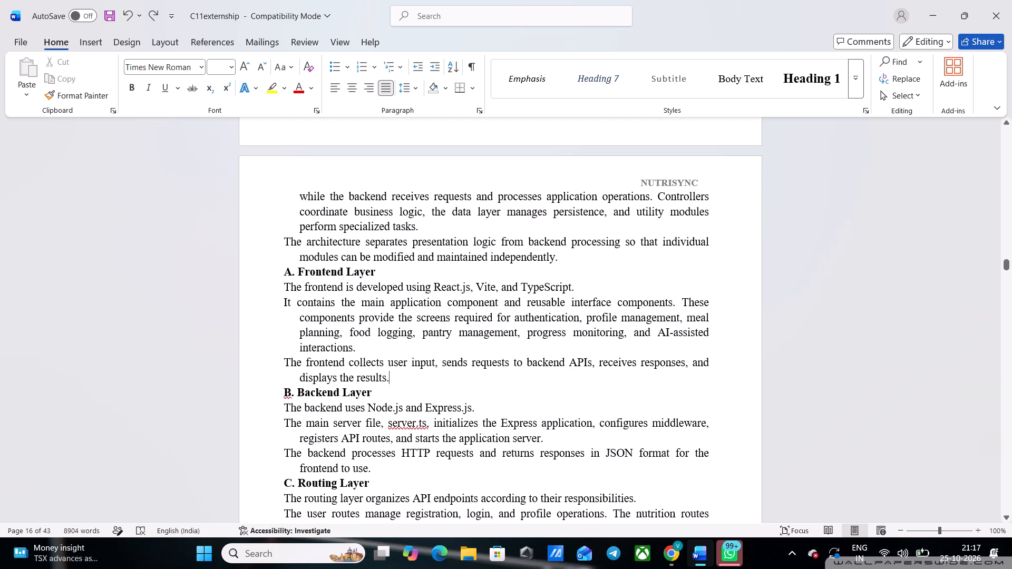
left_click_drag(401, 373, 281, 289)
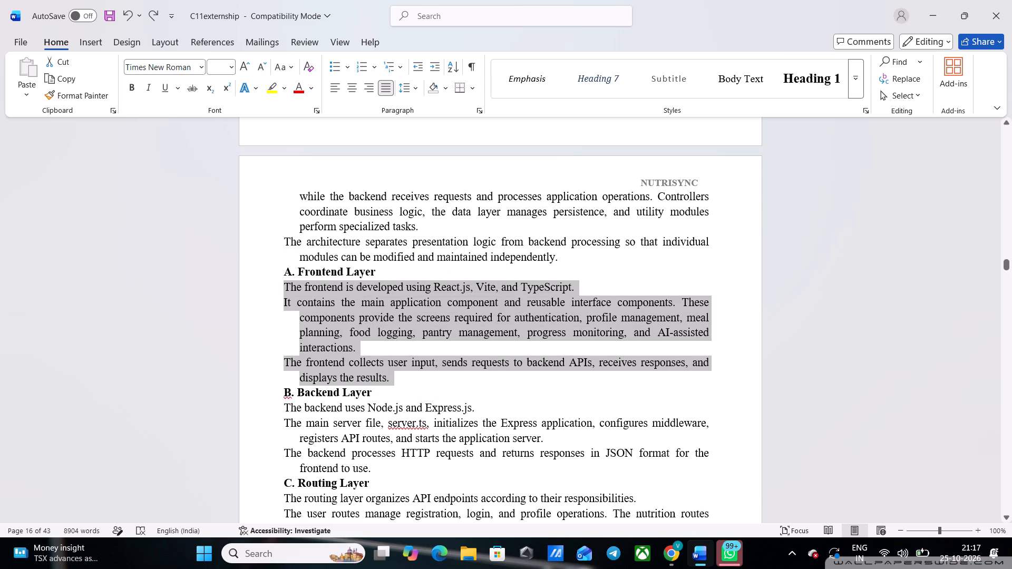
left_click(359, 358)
Review the formatting of the preceding pages, from the non-functional requirements back to the development phases and the Fig1 flowchart.
scroll(394, 368, "up", 18)
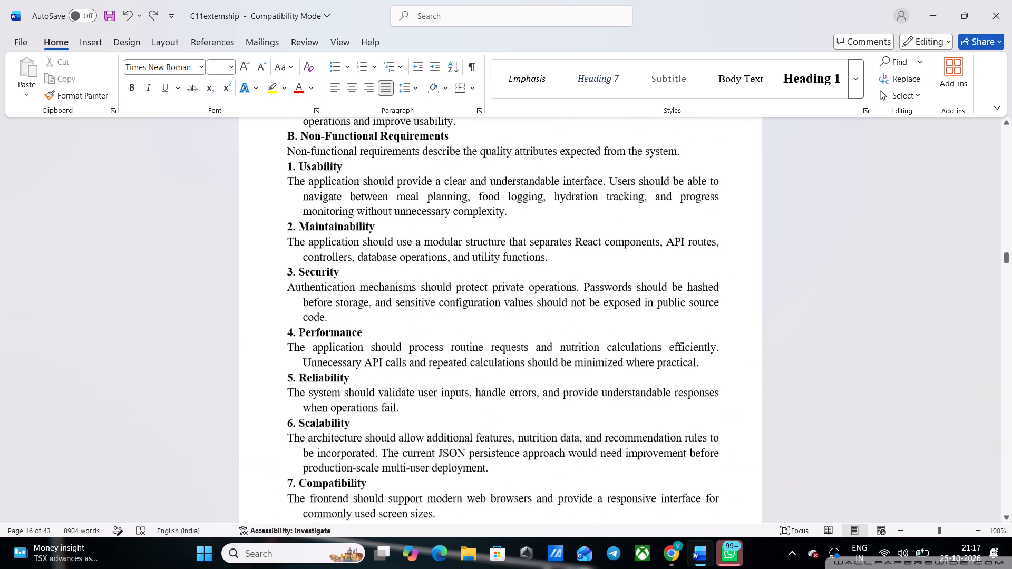
scroll(394, 367, "up", 20)
scroll(394, 367, "up", 13)
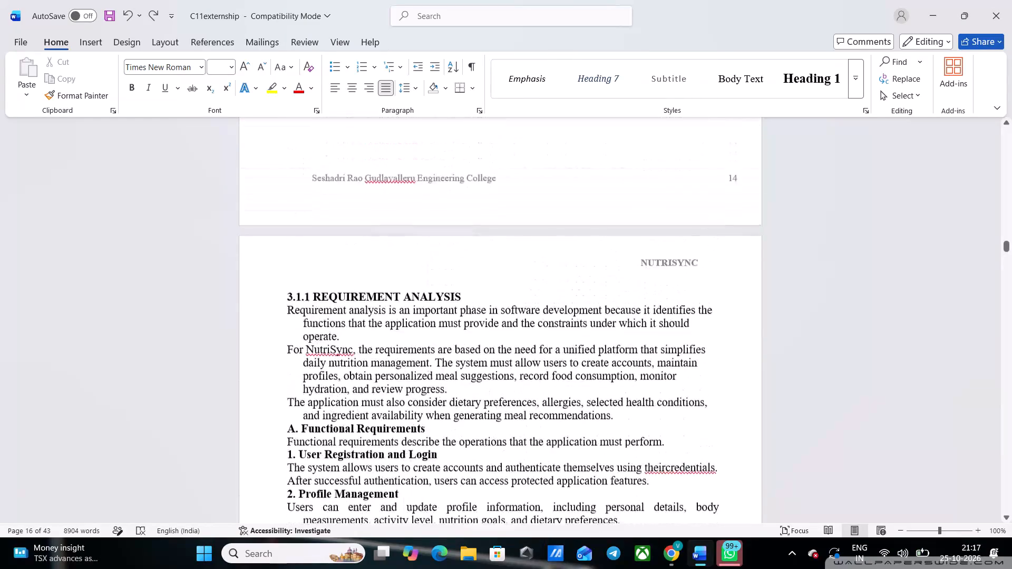
scroll(395, 367, "up", 3)
scroll(395, 367, "down", 3)
scroll(287, 354, "up", 9)
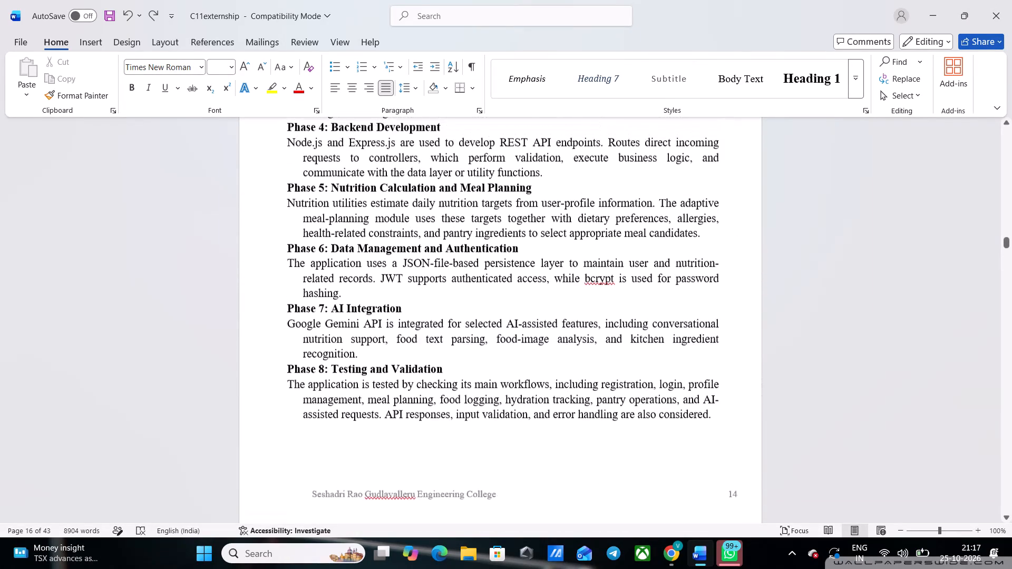
scroll(287, 354, "up", 20)
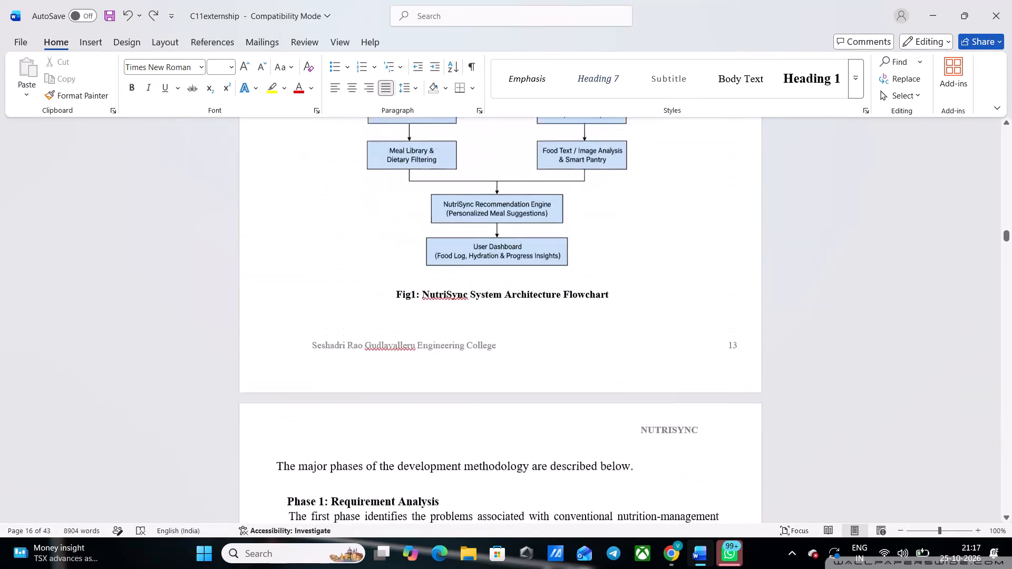
scroll(287, 354, "up", 3)
scroll(287, 354, "down", 8)
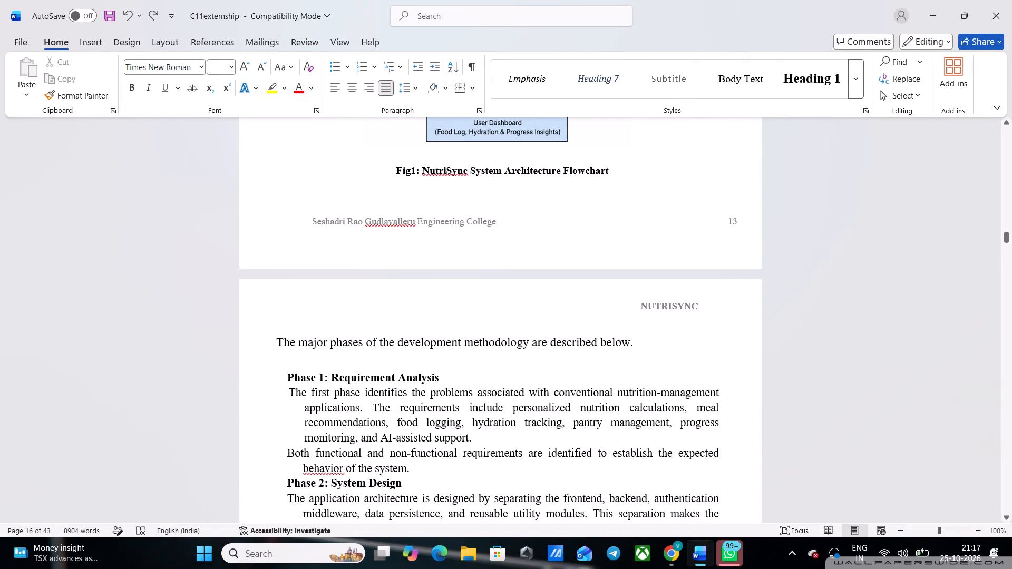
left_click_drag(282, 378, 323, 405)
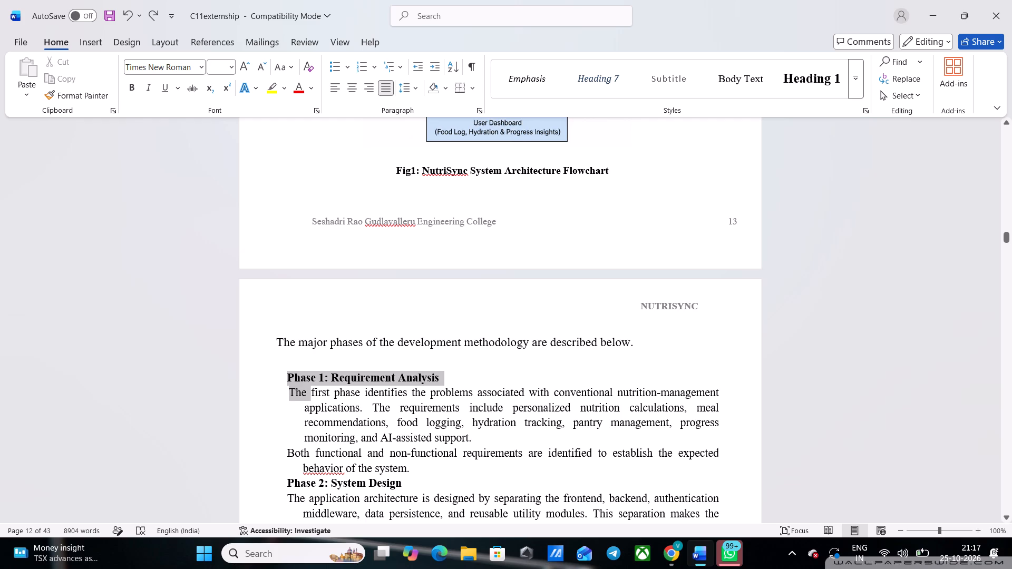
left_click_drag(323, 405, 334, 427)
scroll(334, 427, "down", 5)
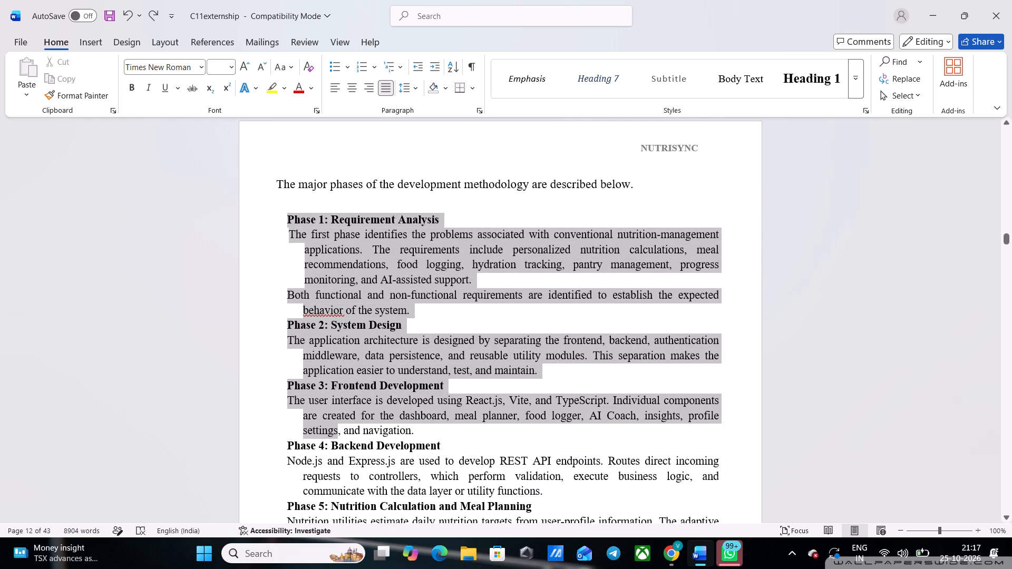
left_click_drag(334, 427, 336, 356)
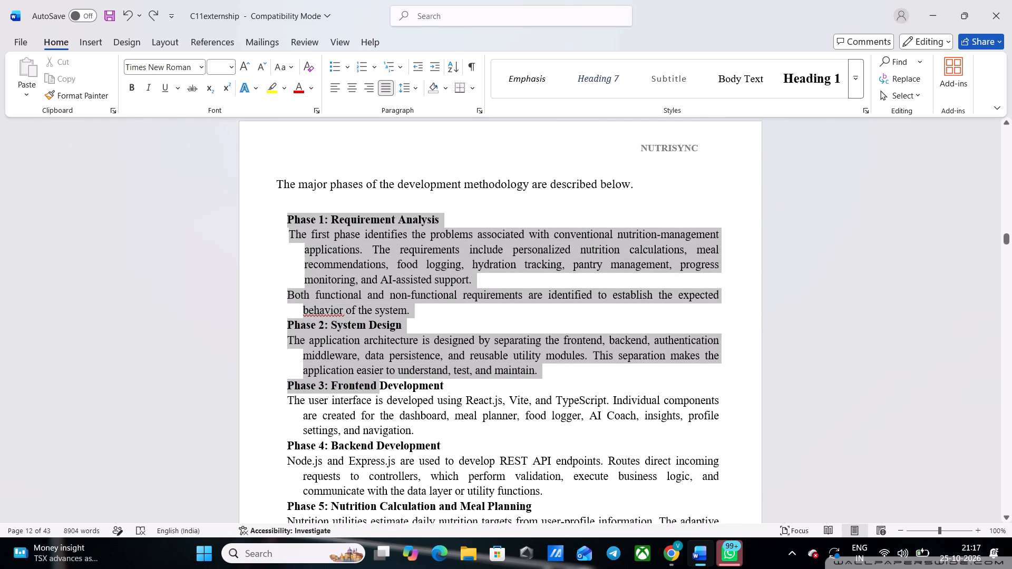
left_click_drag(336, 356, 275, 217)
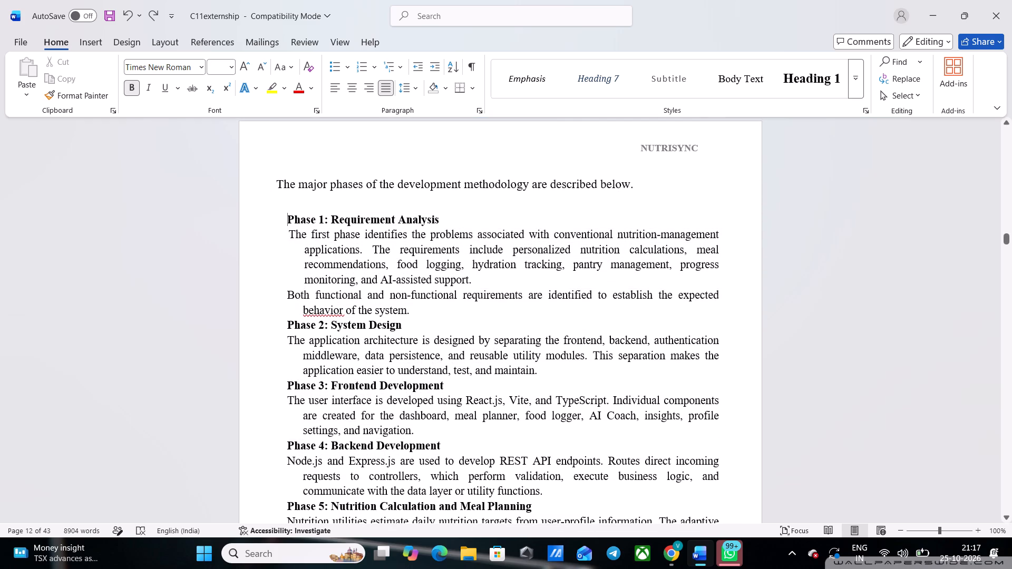
Set the font size of the two paragraphs under Phase 1: Requirement Analysis to 13.
left_click_drag(284, 233, 482, 311)
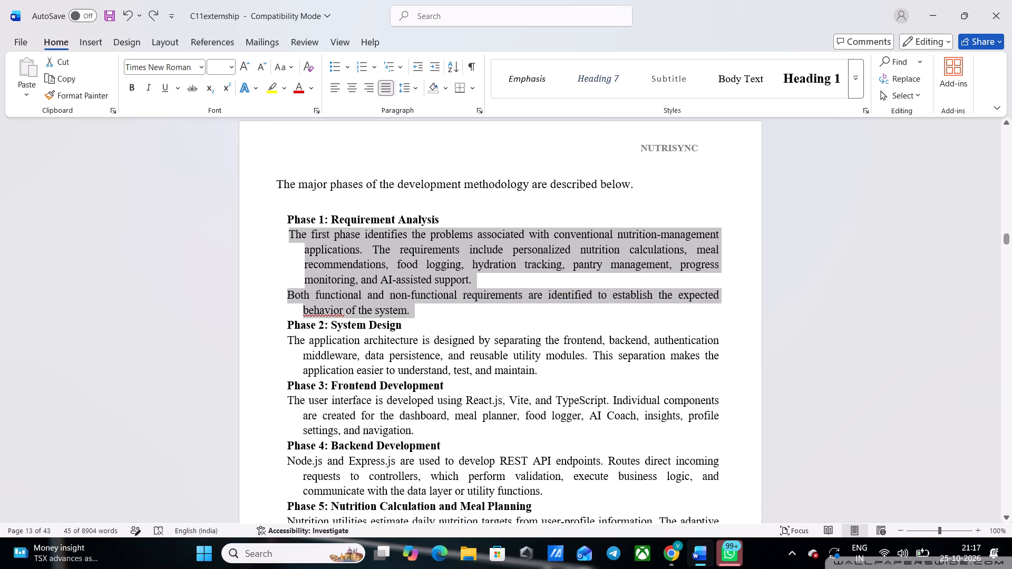
left_click(212, 68)
type("13")
key("Return")
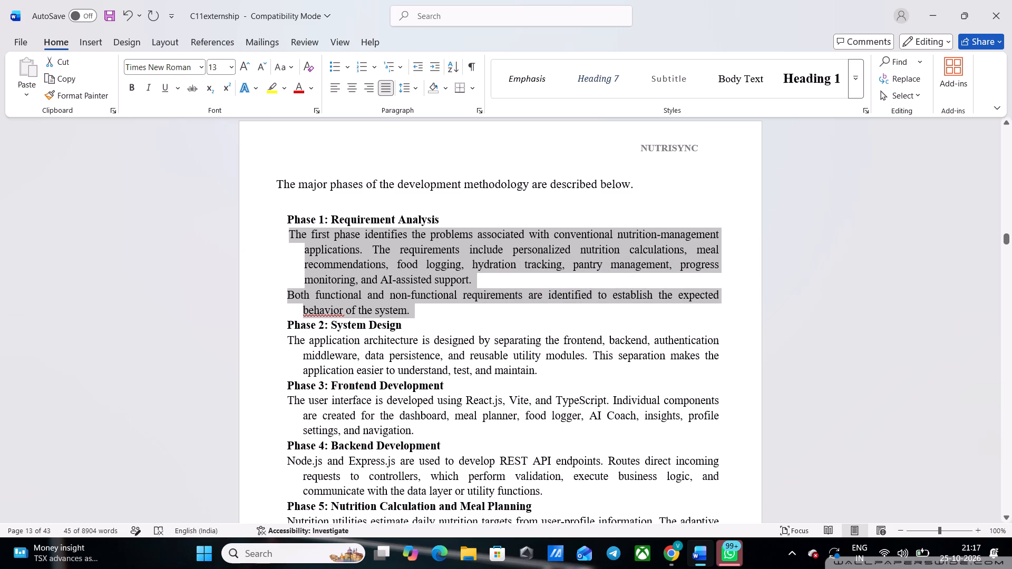
Adjust the indent of the two Phase 1: Requirement Analysis paragraphs so they start slightly further in than their heading.
left_click(422, 67)
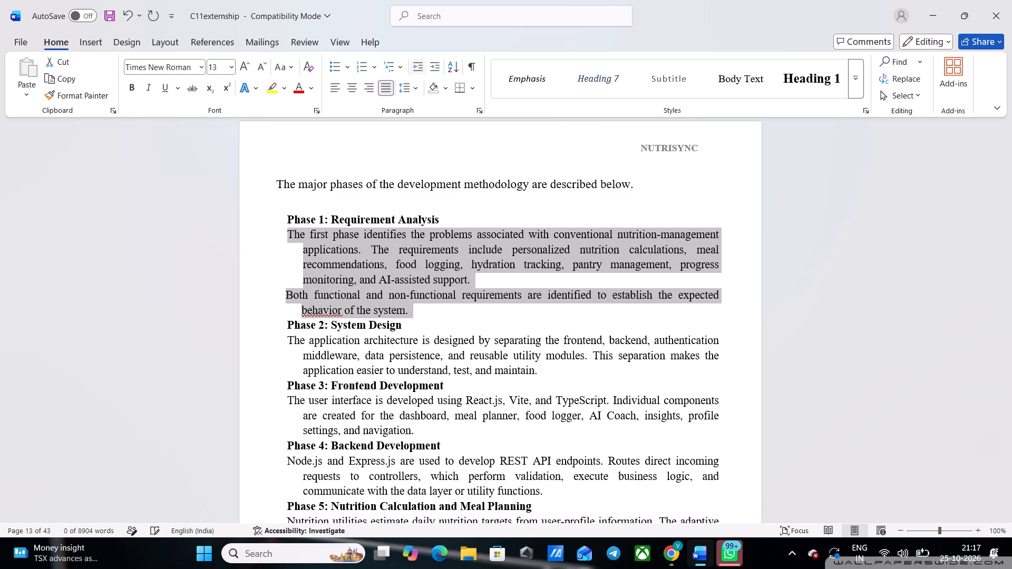
left_click(429, 67)
left_click(408, 66)
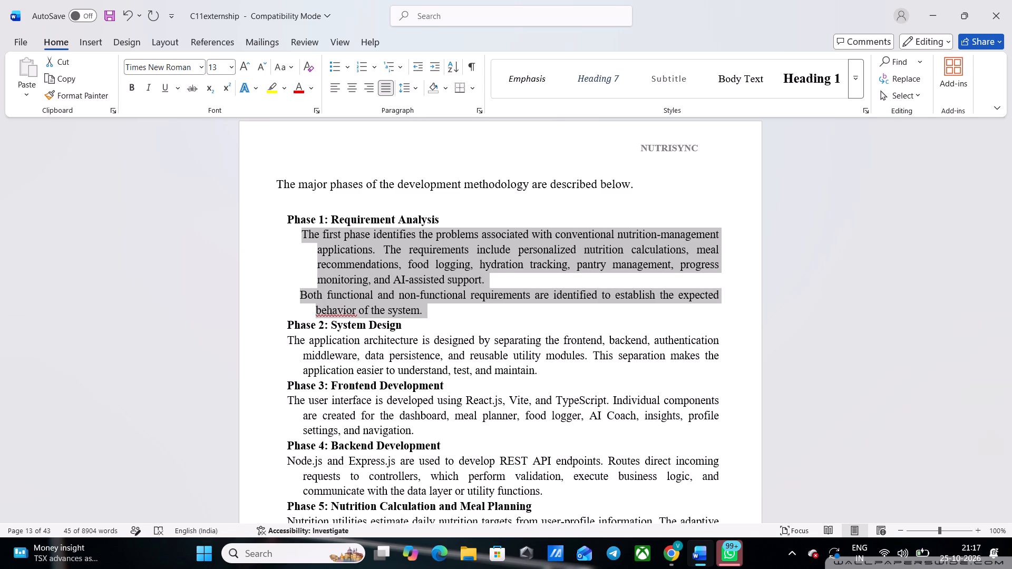
left_click(415, 65)
left_click(415, 65)
left_click(415, 65)
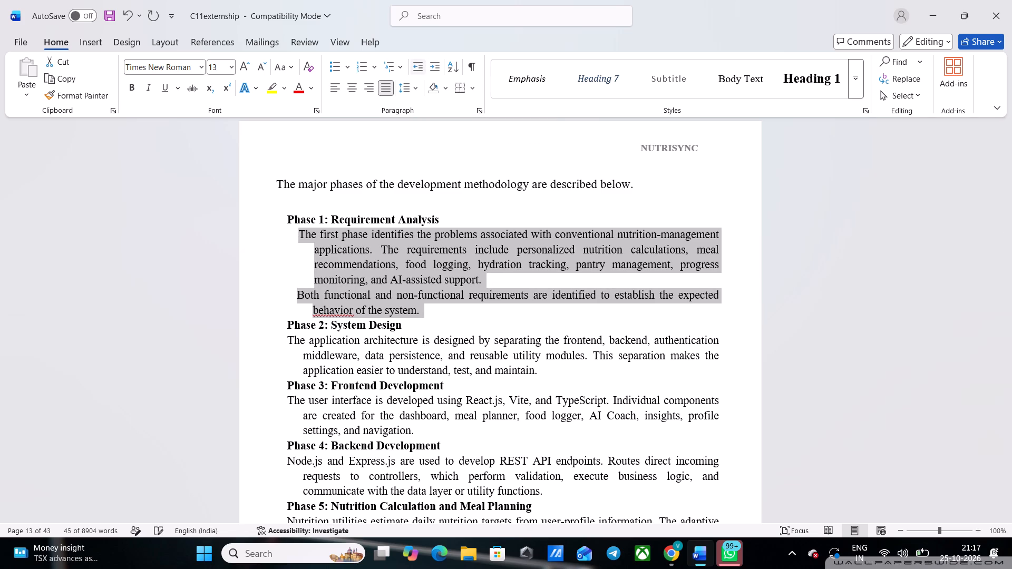
left_click(415, 65)
left_click(415, 65)
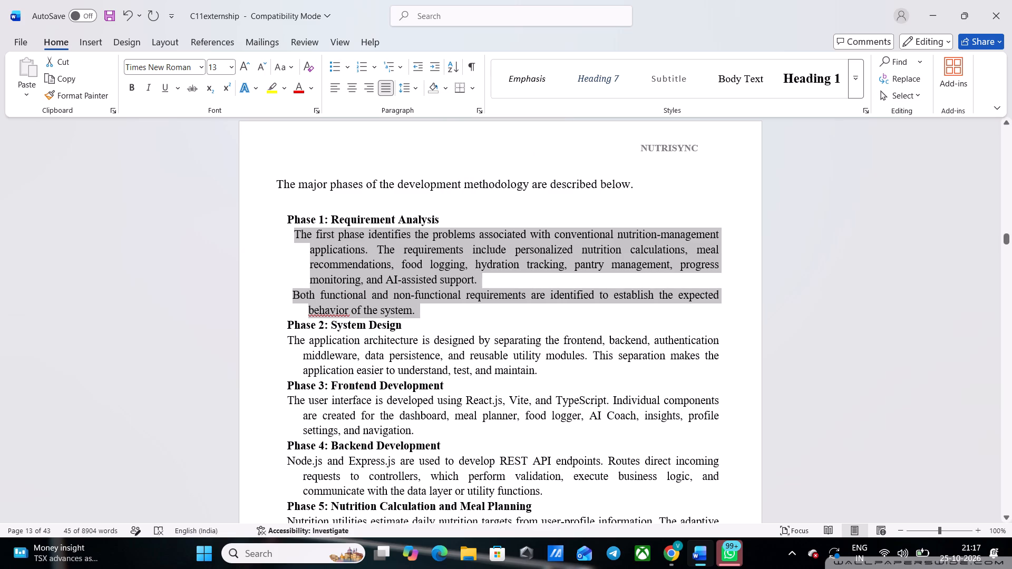
left_click(439, 323)
scroll(439, 322, "down", 4)
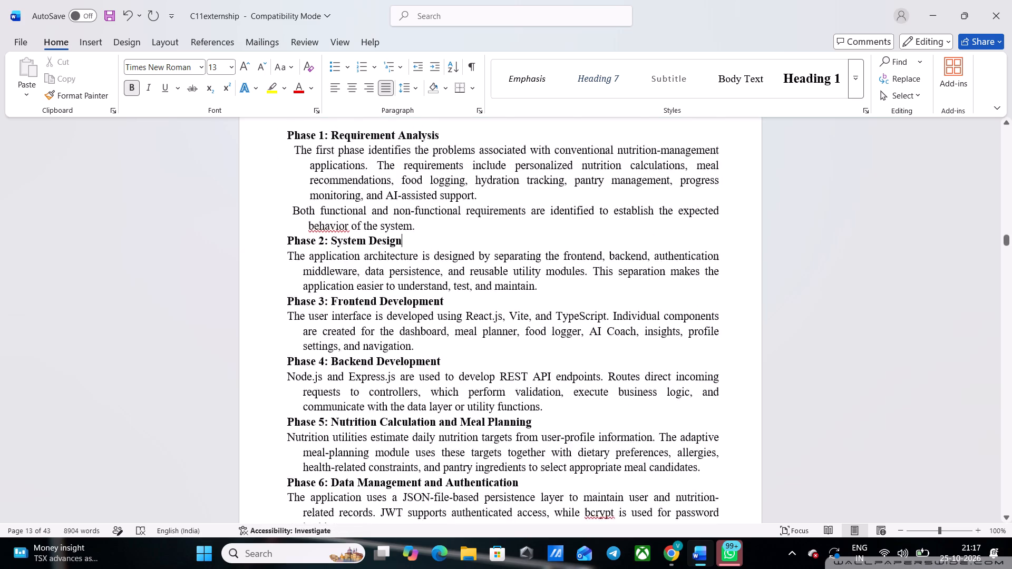
Examine the hanging indents of the two paragraphs under Phase 1: Requirement Analysis against the phases that follow.
scroll(439, 322, "down", 13)
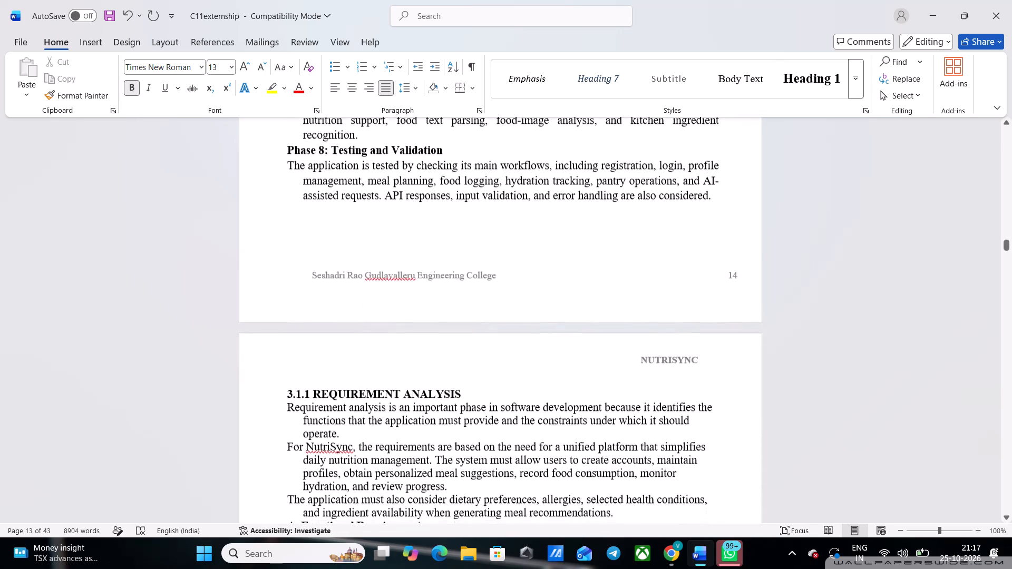
scroll(434, 328, "up", 20)
scroll(434, 328, "up", 2)
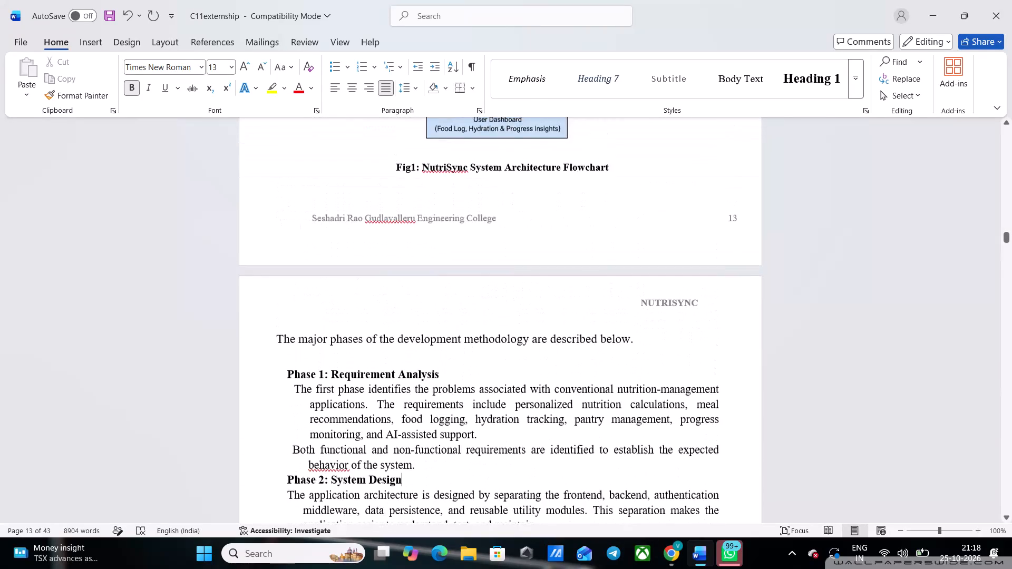
scroll(444, 347, "down", 3)
left_click_drag(487, 349, 304, 307)
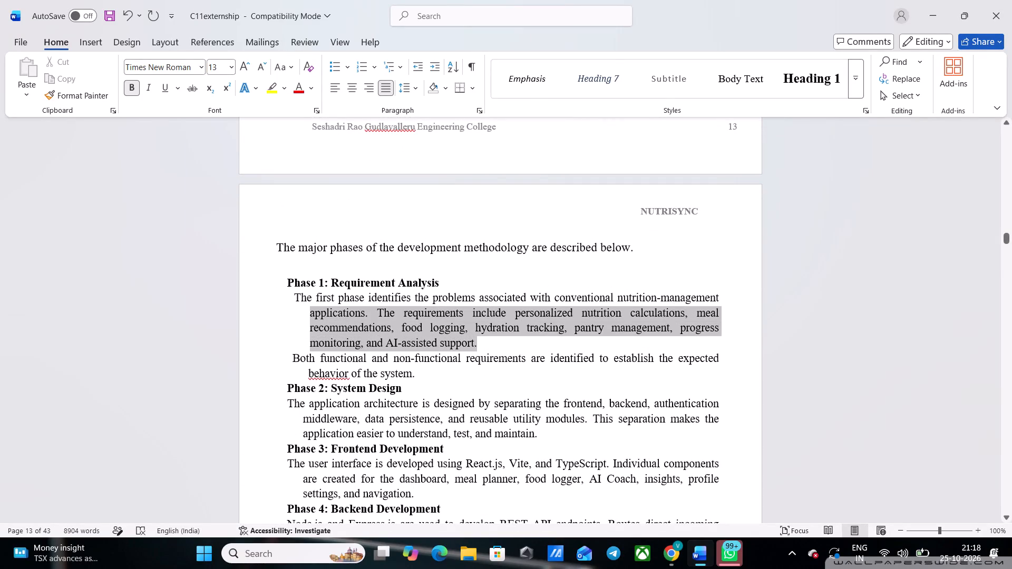
left_click_drag(304, 307, 286, 302)
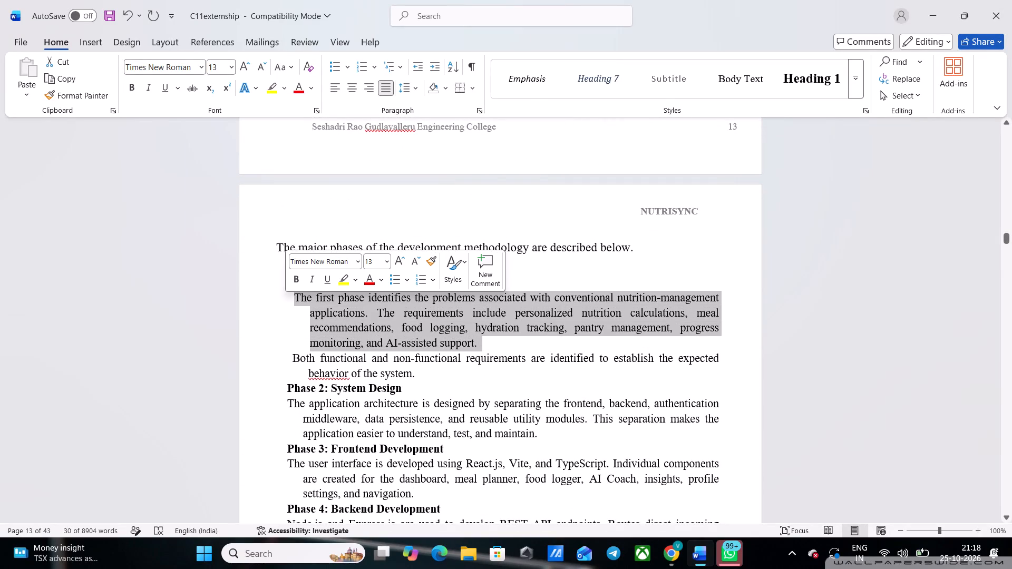
left_click(495, 371)
left_click_drag(462, 371, 347, 327)
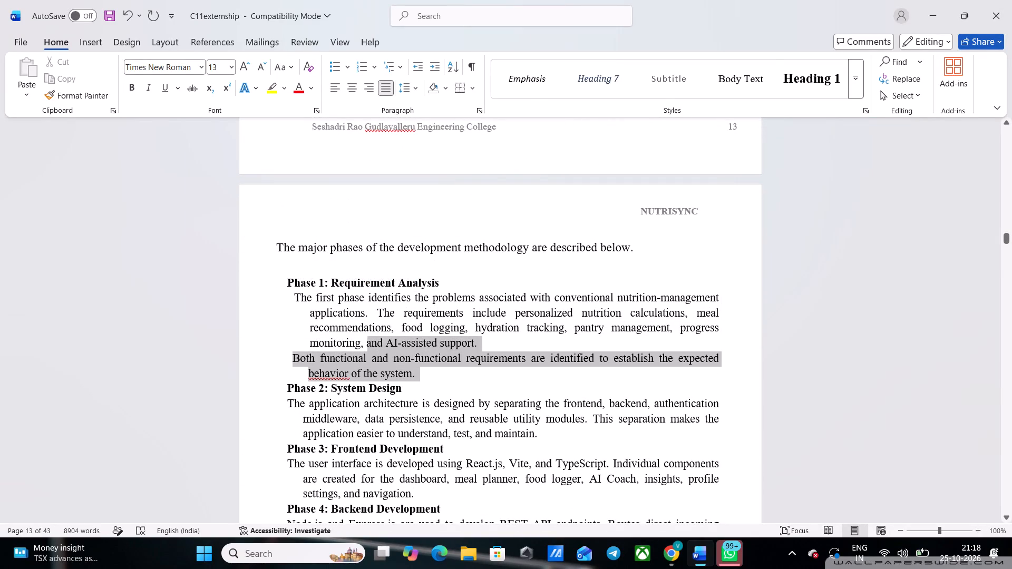
left_click_drag(347, 327, 278, 298)
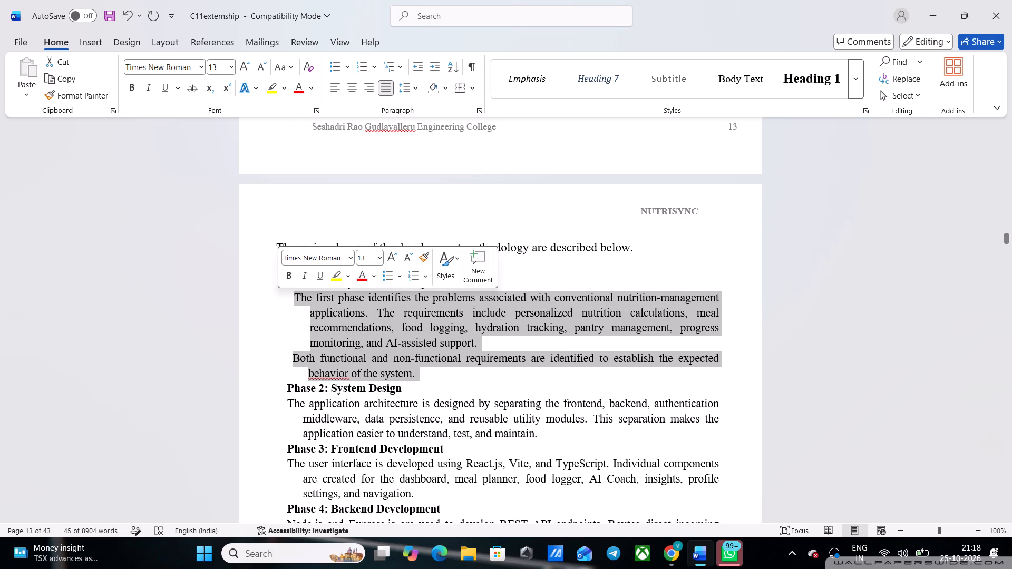
left_click(349, 375)
Review the paragraph indents from section 3.1.1 to the non-functional requirements and compare them with the development phases page.
scroll(426, 401, "down", 18)
scroll(426, 401, "down", 3)
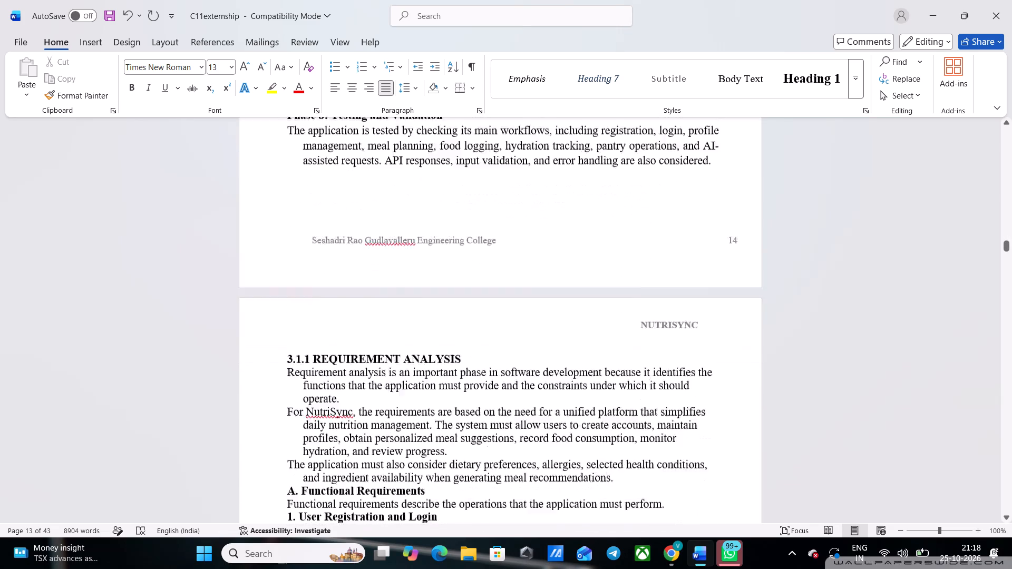
scroll(426, 401, "down", 5)
scroll(423, 401, "up", 1)
scroll(423, 401, "down", 4)
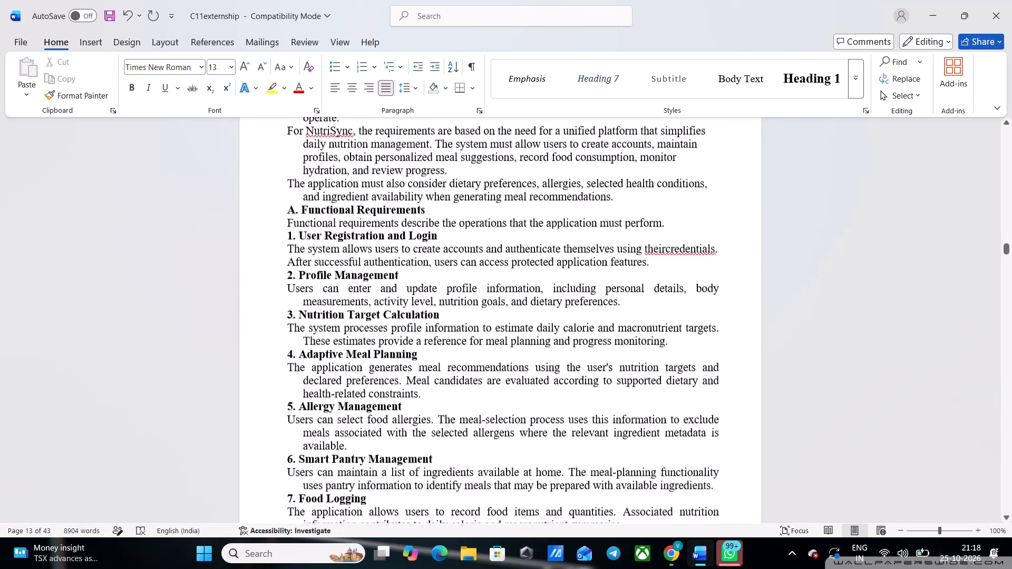
scroll(423, 401, "down", 17)
scroll(422, 401, "up", 3)
left_click_drag(467, 472, 443, 467)
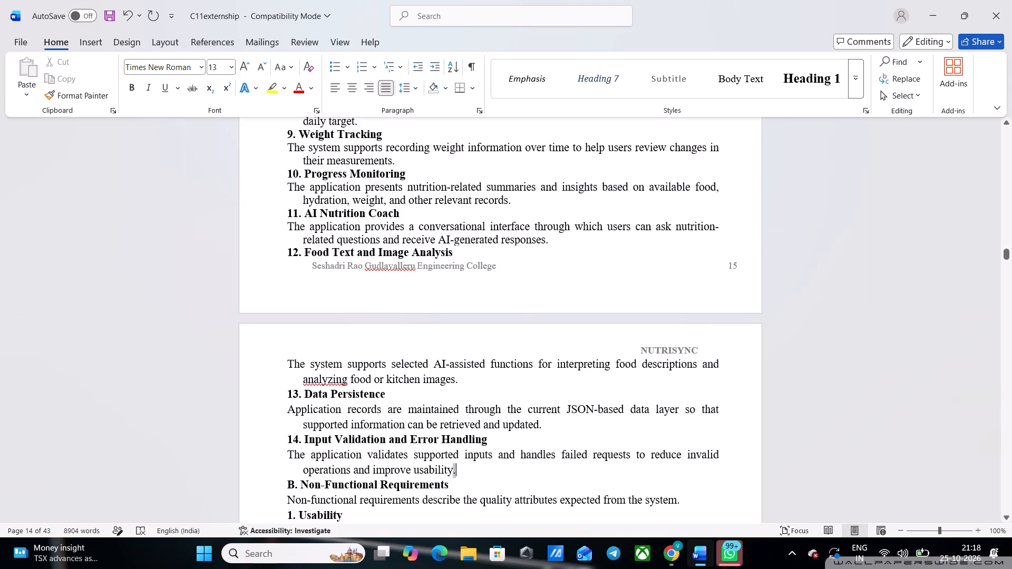
left_click_drag(443, 467, 333, 447)
scroll(331, 445, "down", 3)
scroll(331, 445, "up", 15)
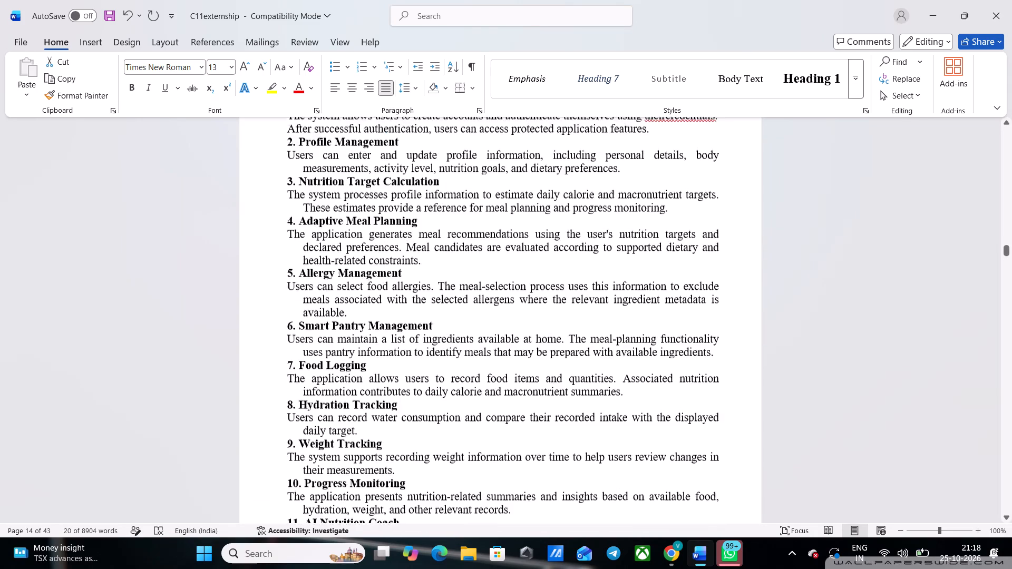
scroll(331, 445, "up", 20)
scroll(331, 445, "up", 7)
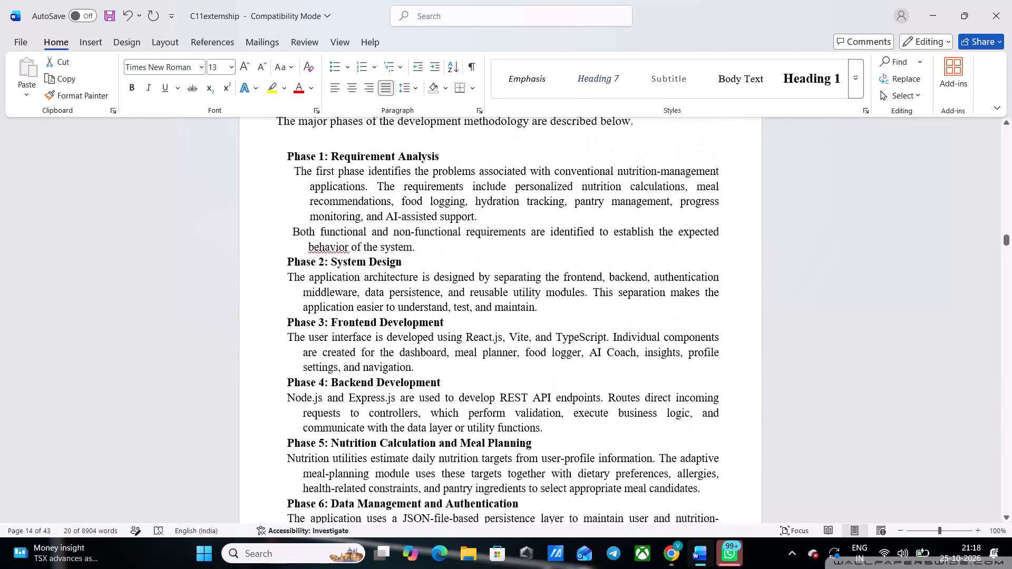
scroll(570, 435, "down", 2, "ctrl")
scroll(570, 435, "up", 1)
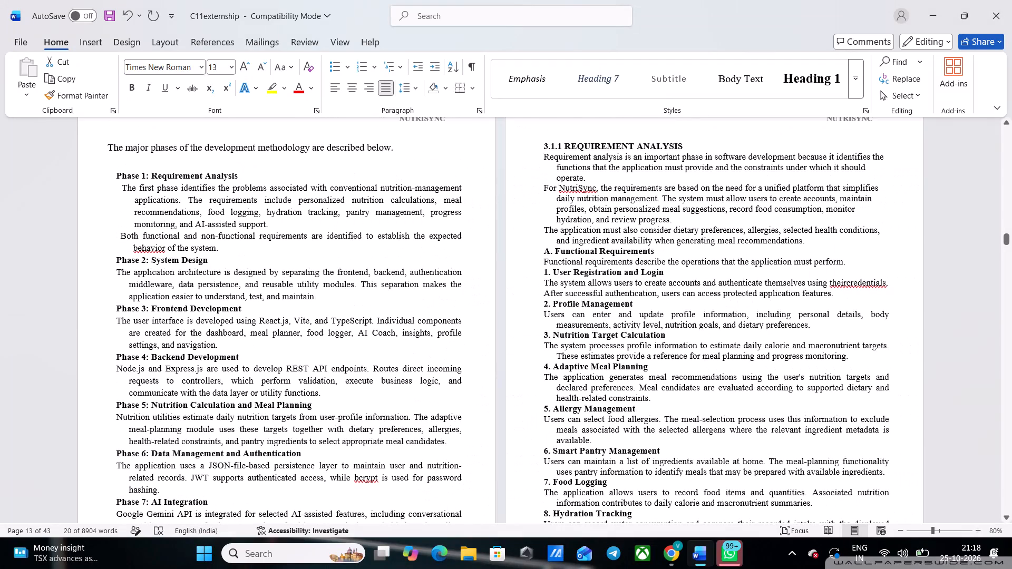
scroll(88, 224, "up", 2)
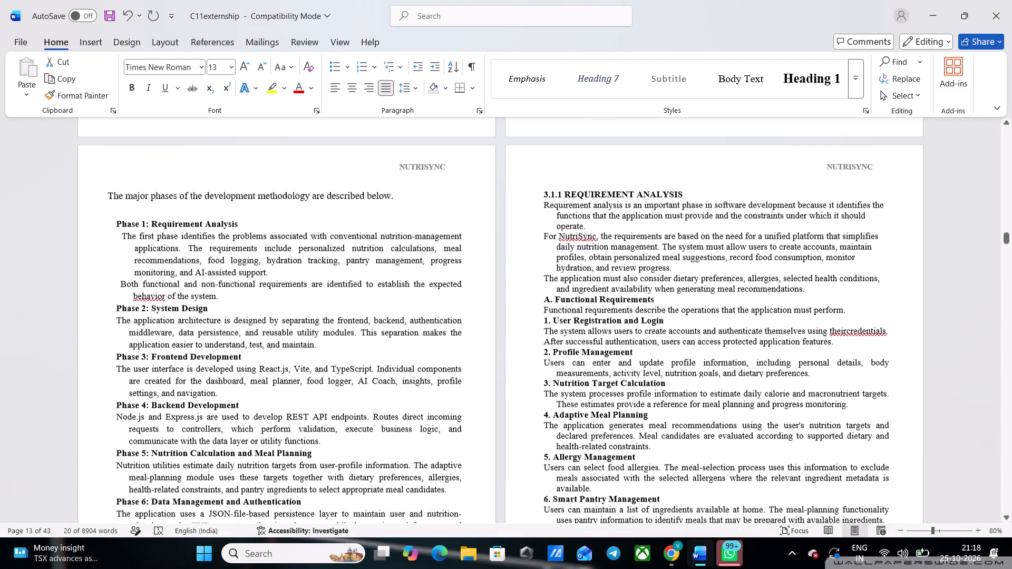
key("shift+super+s")
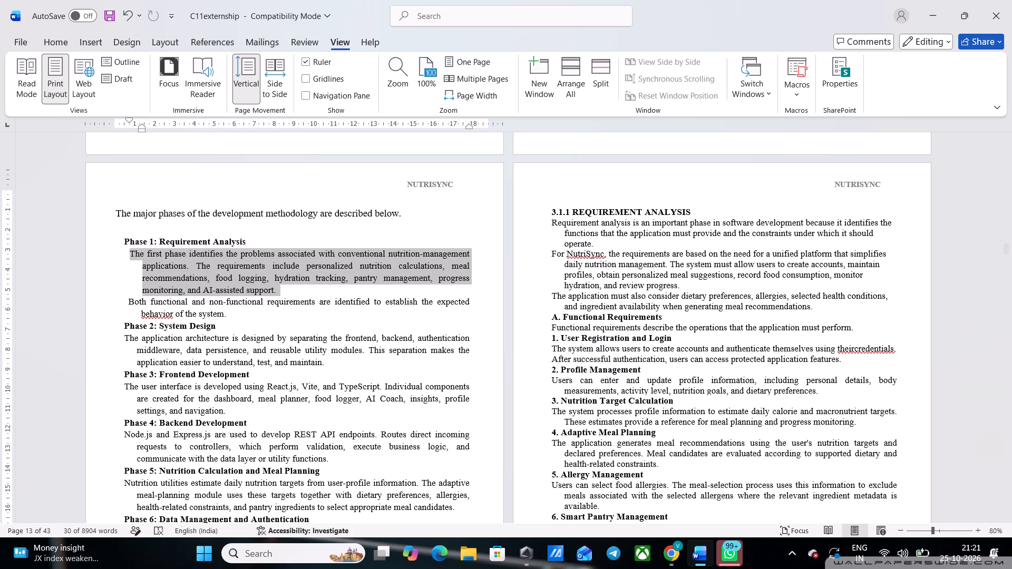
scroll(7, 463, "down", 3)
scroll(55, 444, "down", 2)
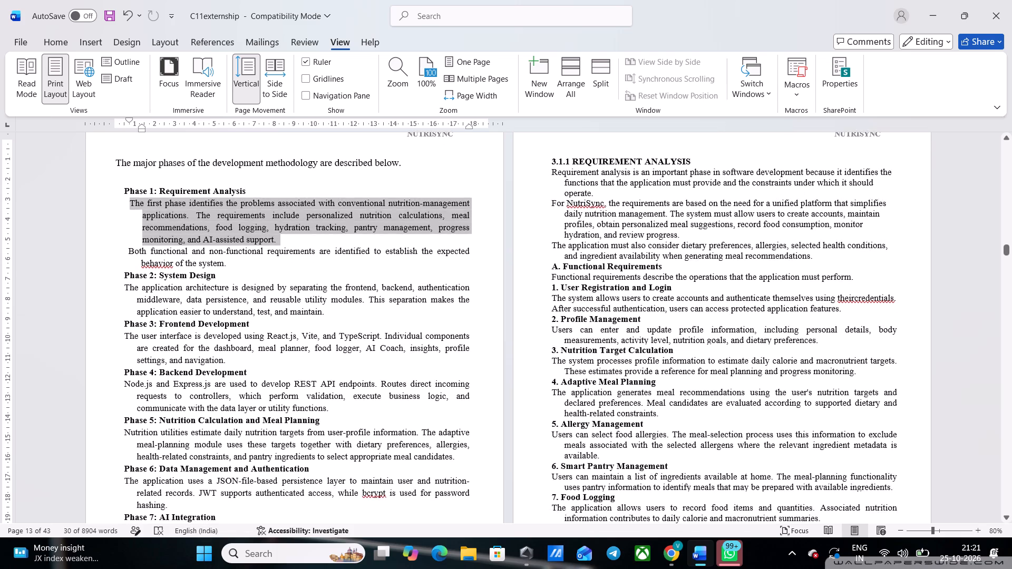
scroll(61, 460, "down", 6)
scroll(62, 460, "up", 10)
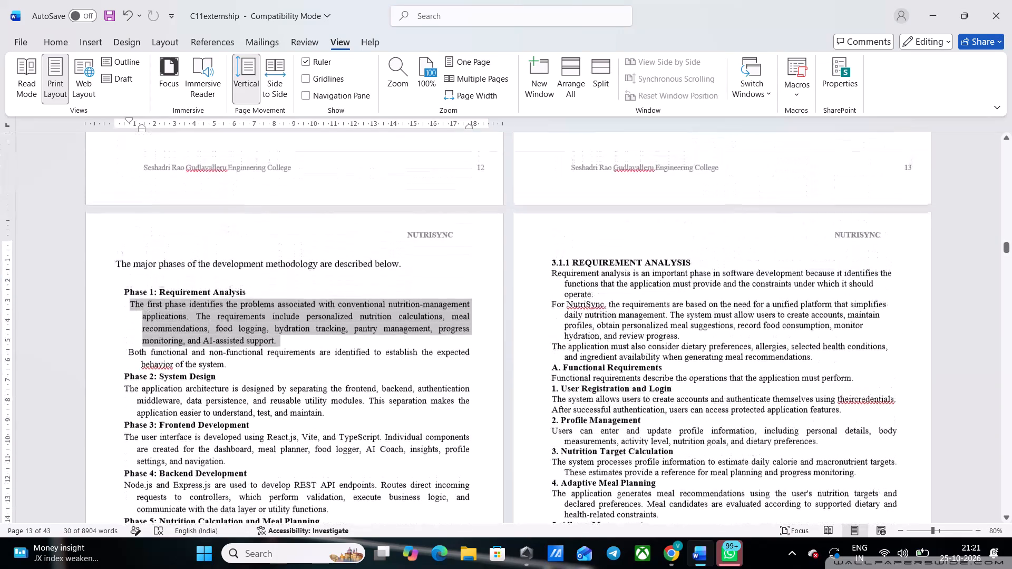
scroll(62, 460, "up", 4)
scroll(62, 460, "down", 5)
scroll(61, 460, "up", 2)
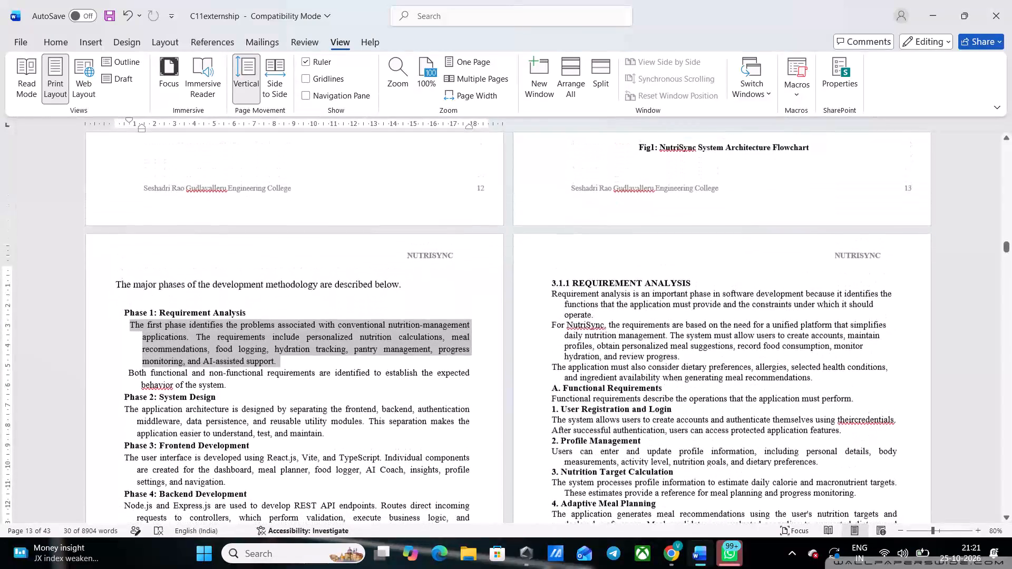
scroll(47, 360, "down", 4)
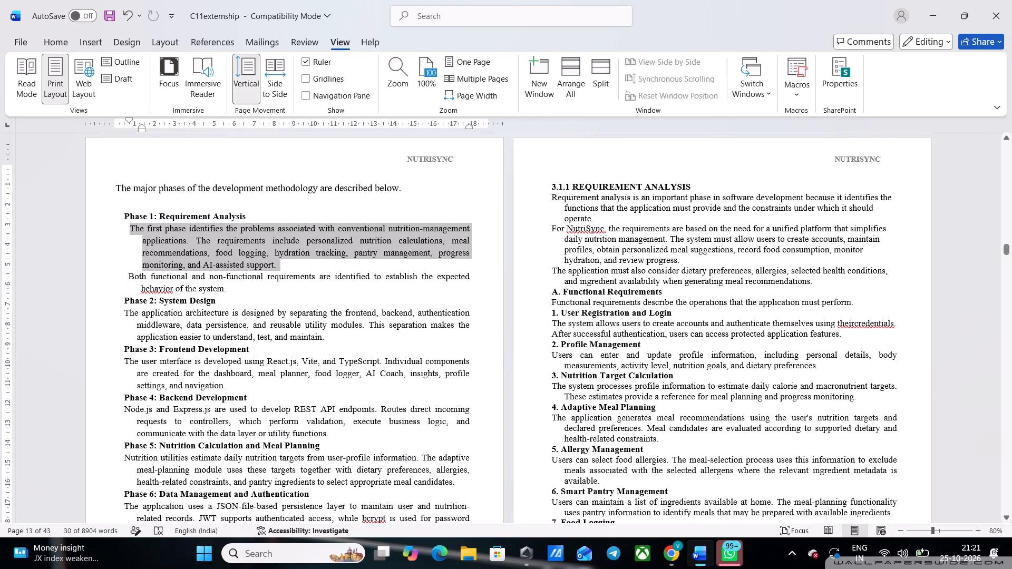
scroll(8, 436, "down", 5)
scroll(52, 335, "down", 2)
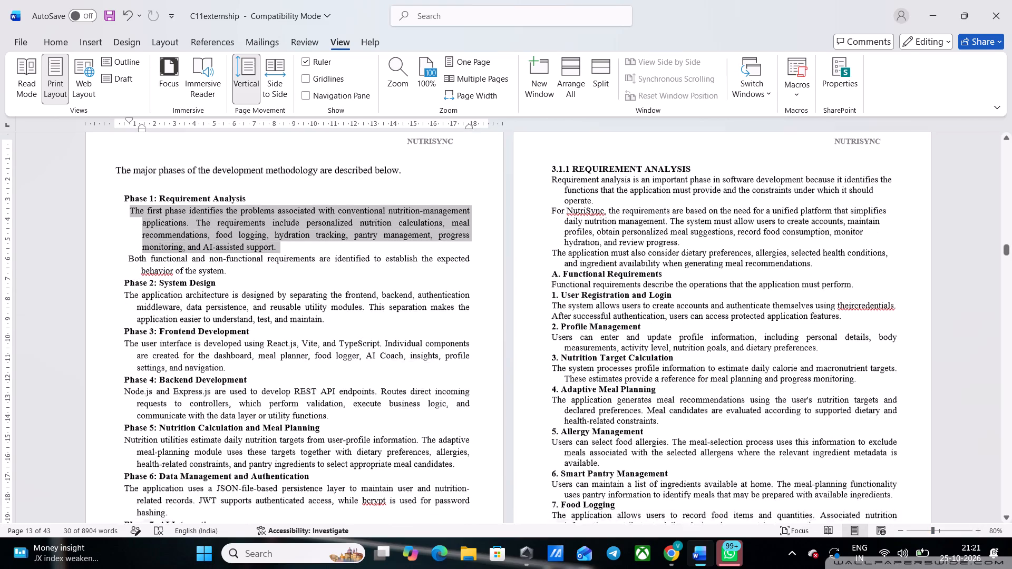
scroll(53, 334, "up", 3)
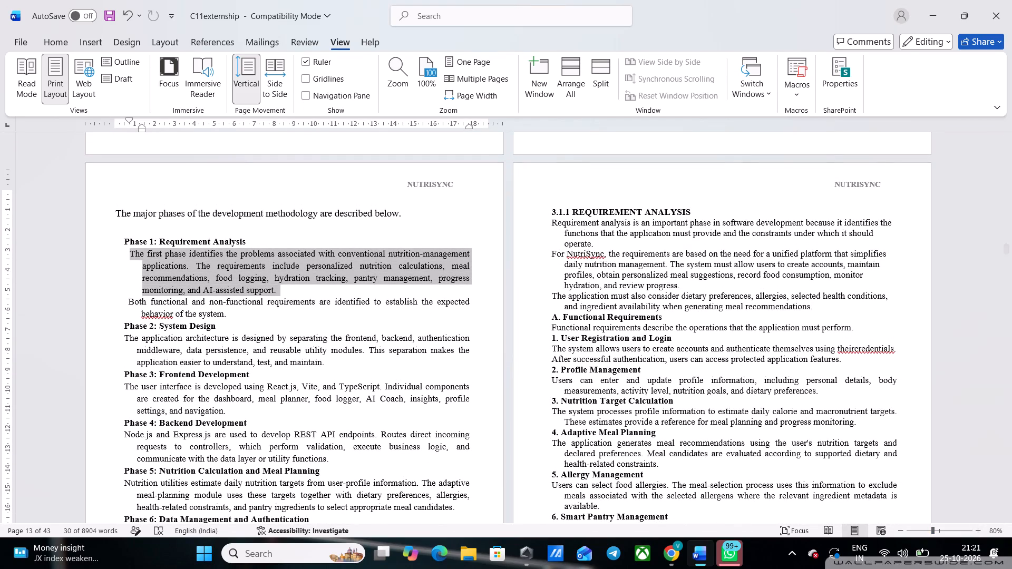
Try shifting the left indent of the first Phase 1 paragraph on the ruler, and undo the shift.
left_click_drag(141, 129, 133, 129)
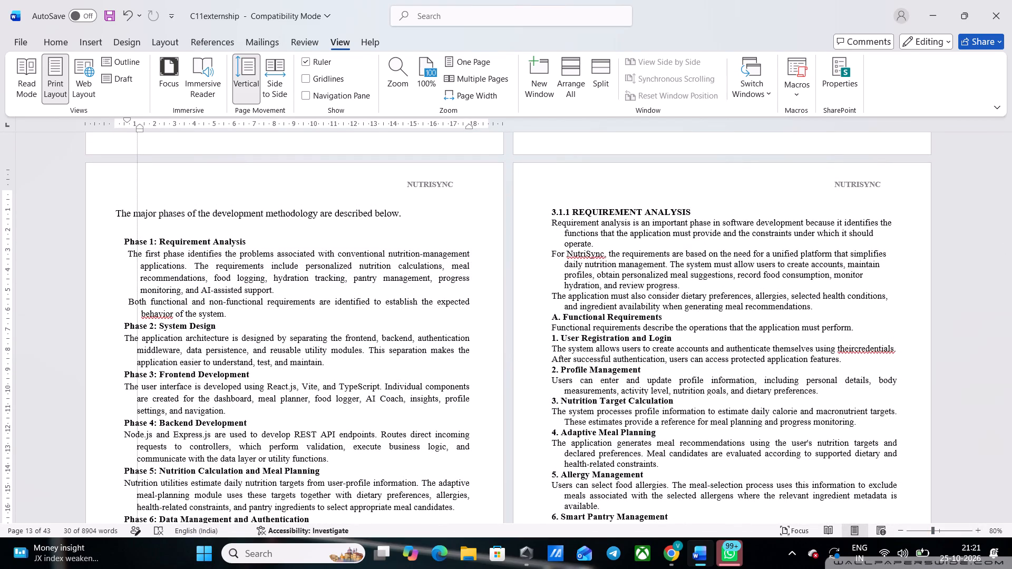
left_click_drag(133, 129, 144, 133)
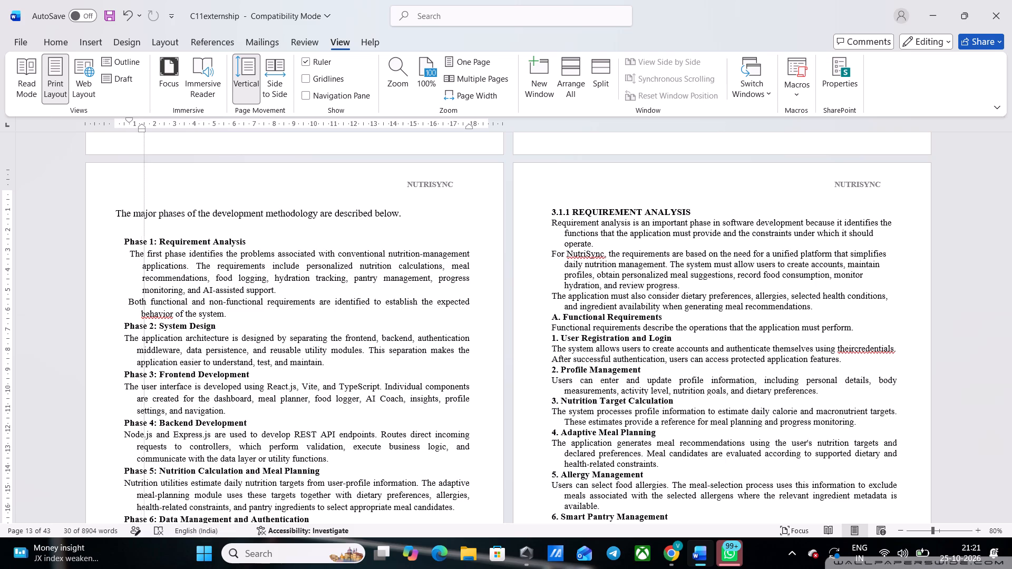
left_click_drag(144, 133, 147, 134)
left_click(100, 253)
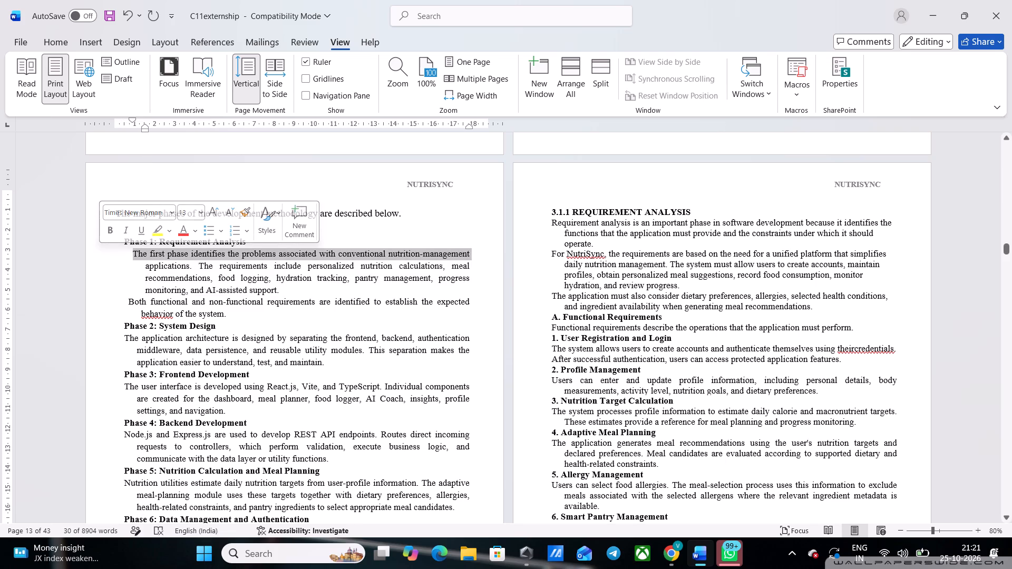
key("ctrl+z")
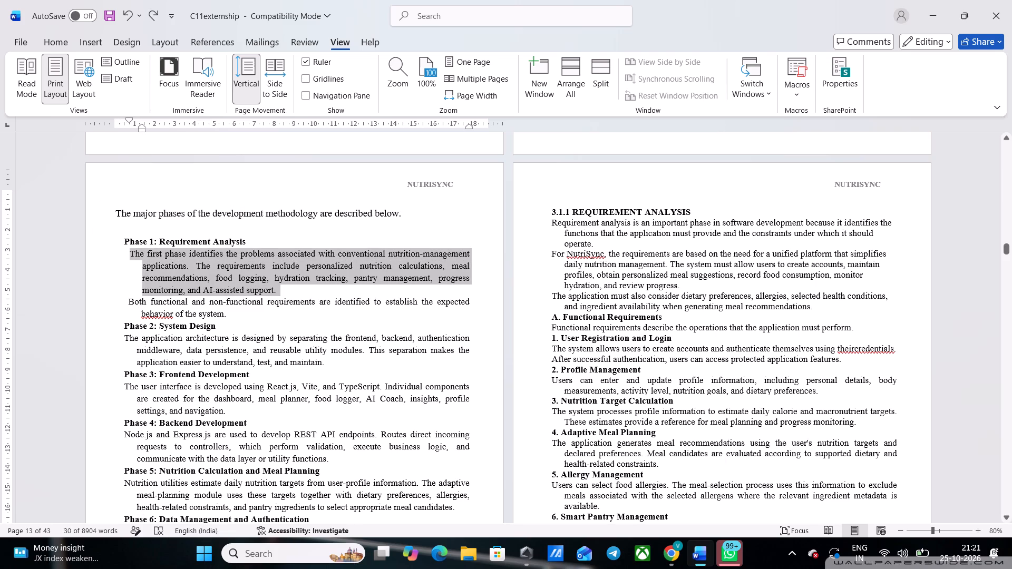
Align the first Phase 1 paragraph's left and first-line indents at the ruler's 1 mark, removing its hanging indent.
left_click(137, 260)
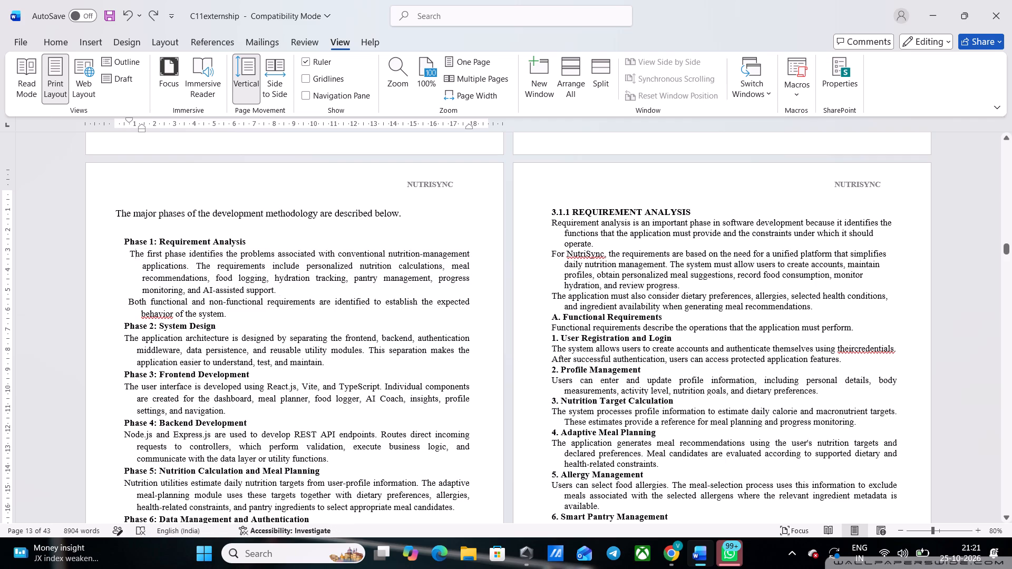
left_click_drag(143, 264, 294, 296)
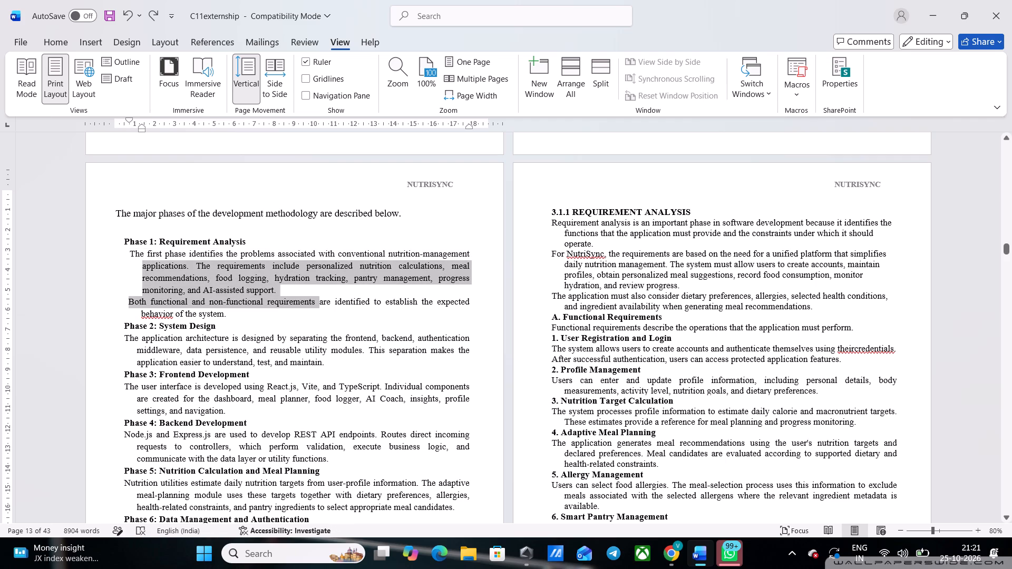
left_click_drag(294, 296, 285, 290)
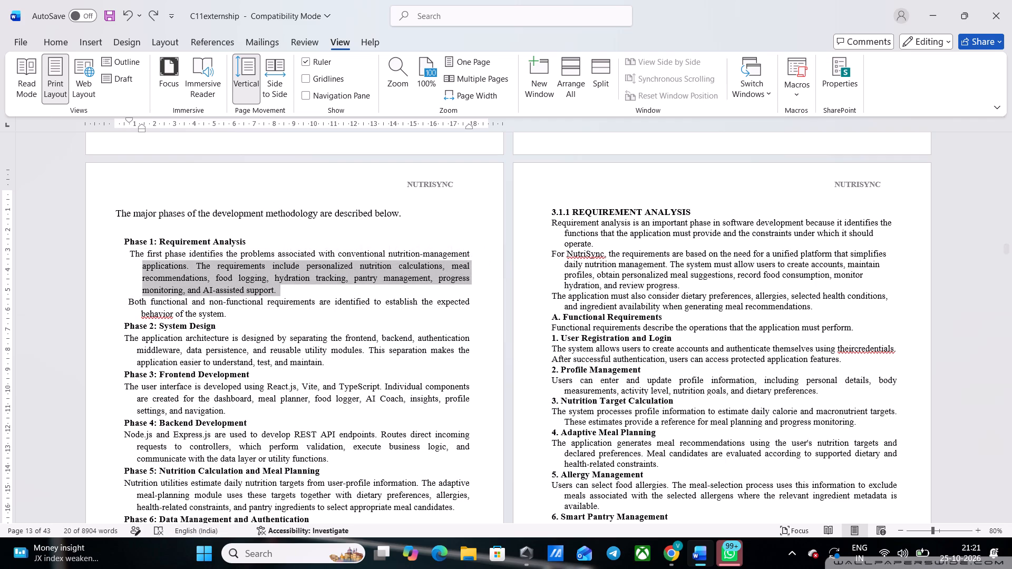
left_click_drag(143, 127, 139, 127)
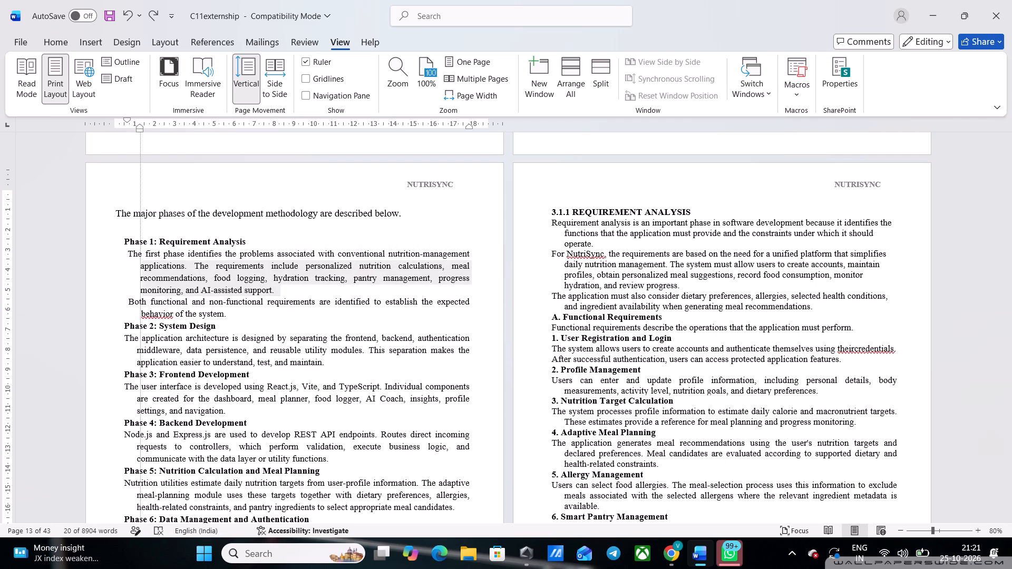
left_click_drag(139, 127, 128, 127)
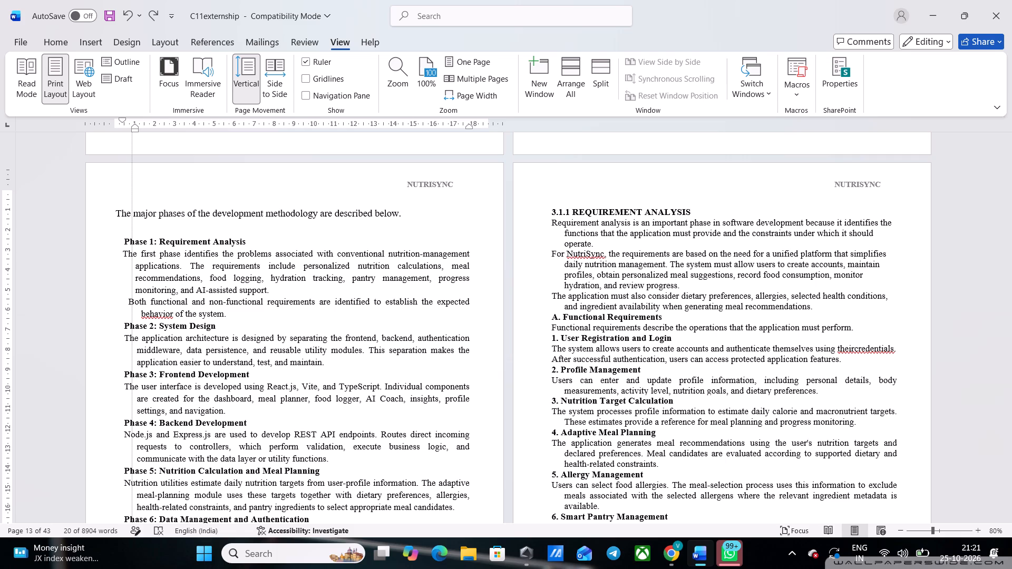
left_click_drag(128, 127, 132, 127)
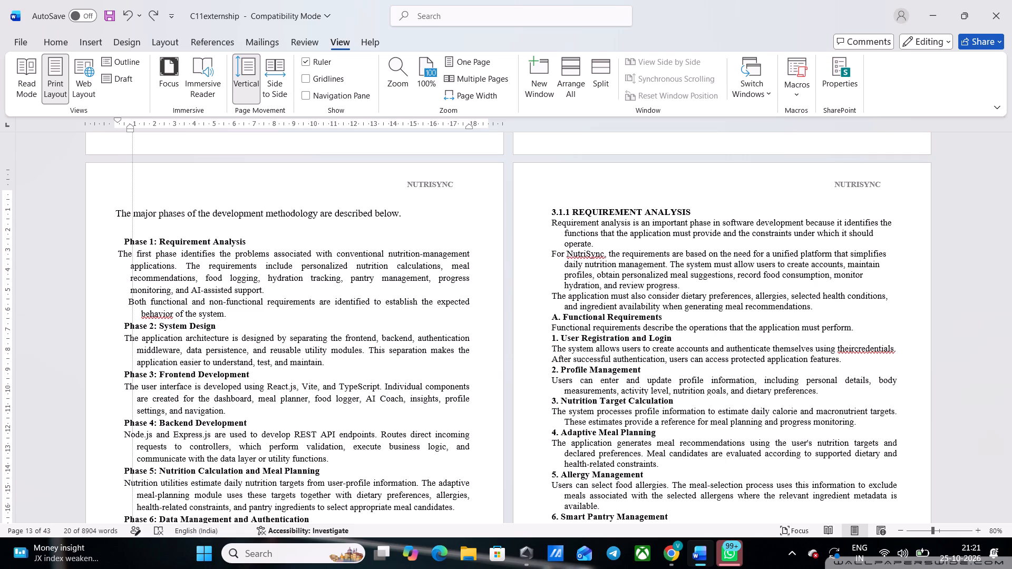
left_click_drag(132, 127, 139, 127)
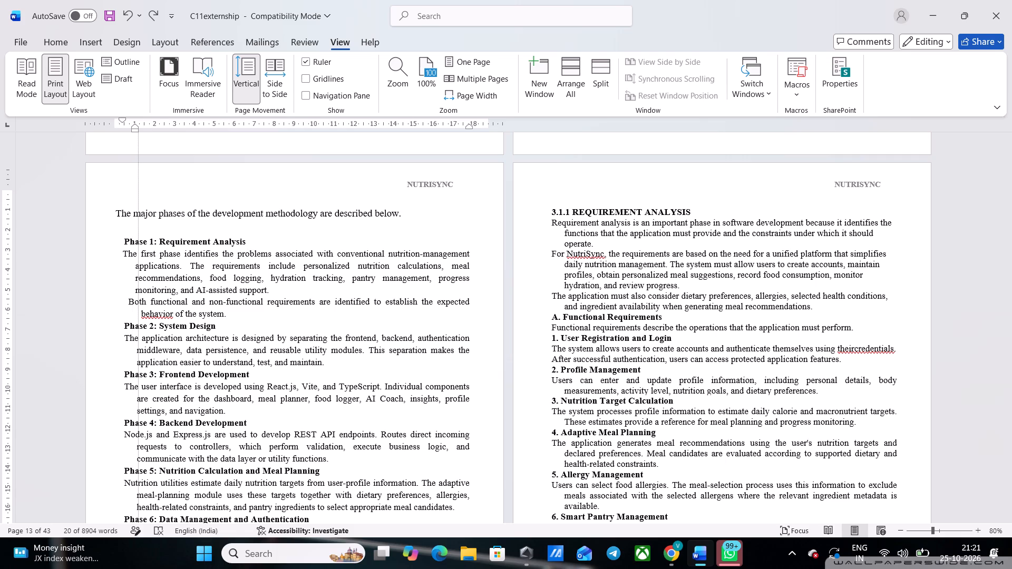
left_click_drag(139, 127, 135, 127)
left_click_drag(125, 120, 131, 120)
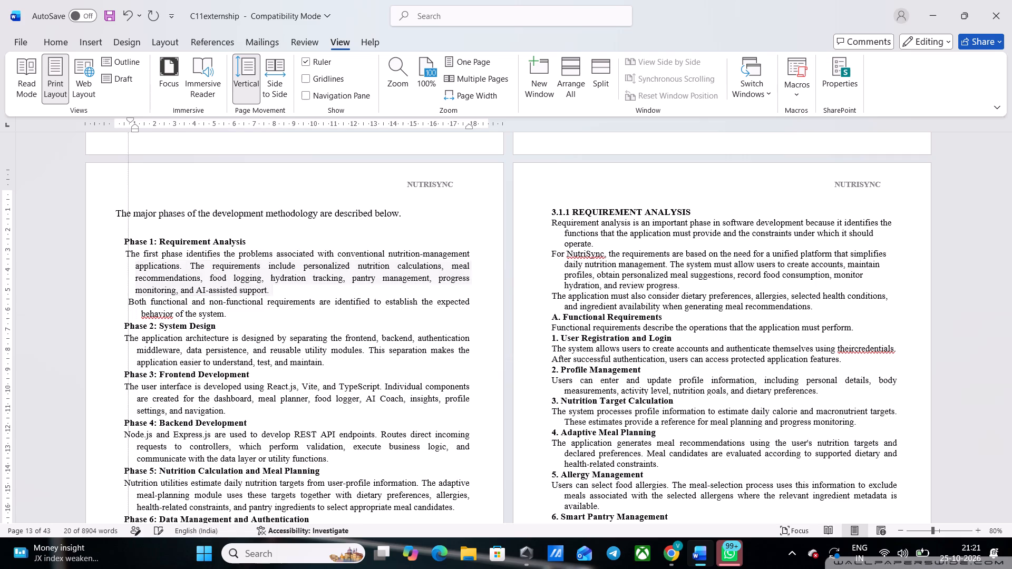
left_click_drag(131, 120, 133, 120)
left_click(184, 280)
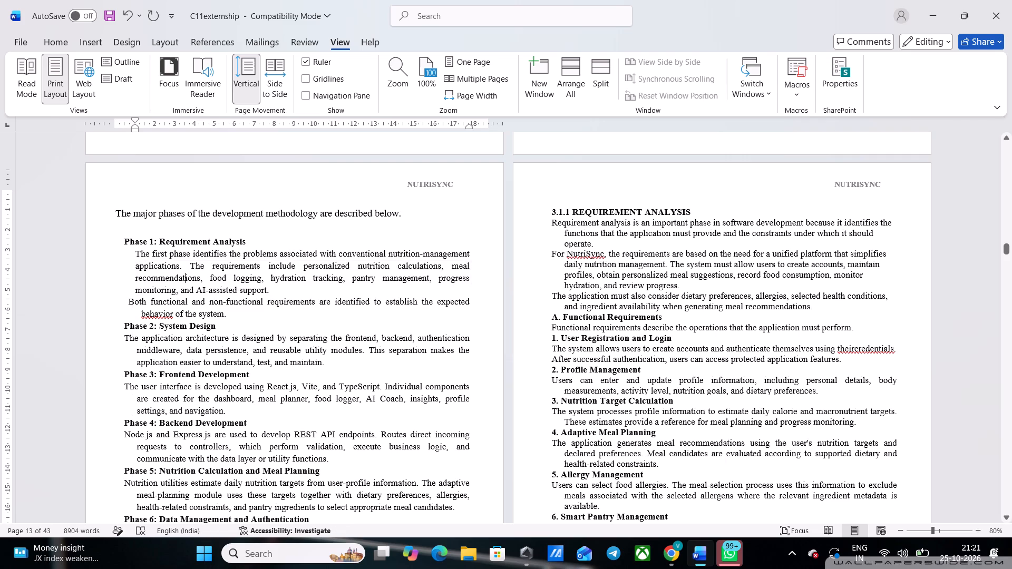
Align the "Both functional and non-functional requirements" paragraph's first-line and left indents at the ruler's 1 mark, matching the paragraph above.
left_click_drag(124, 301, 220, 316)
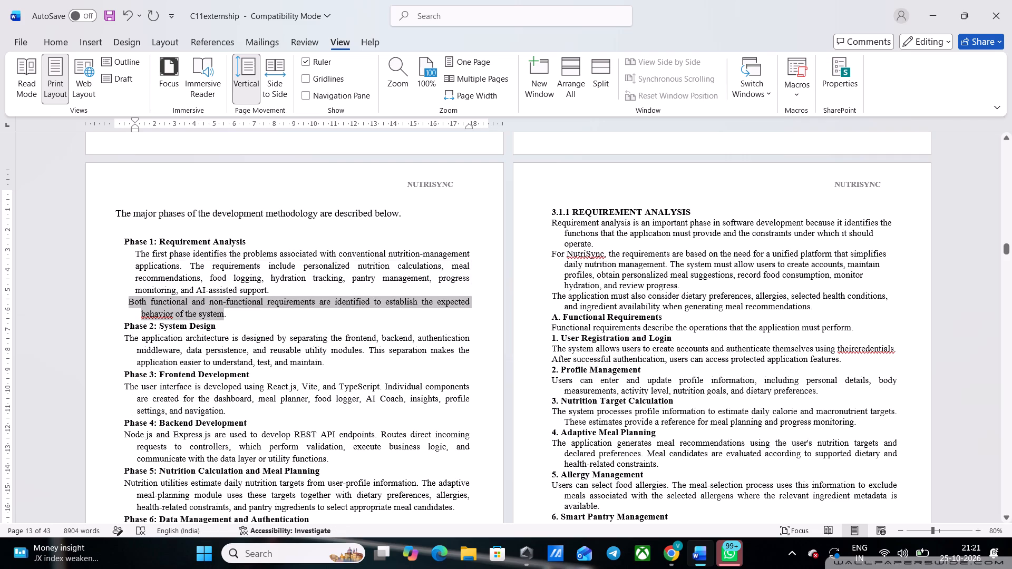
left_click_drag(220, 316, 225, 316)
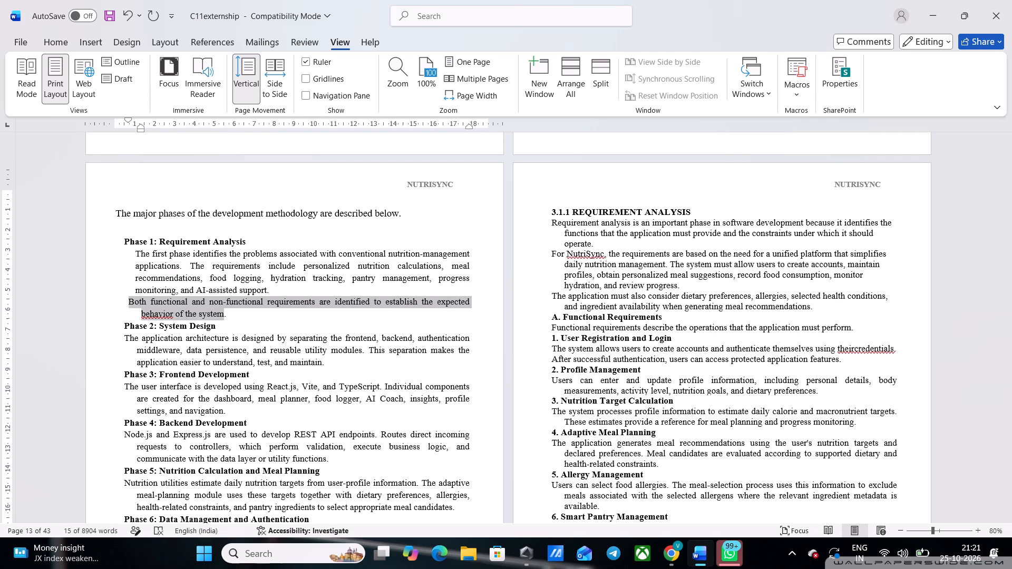
left_click_drag(128, 117, 139, 119)
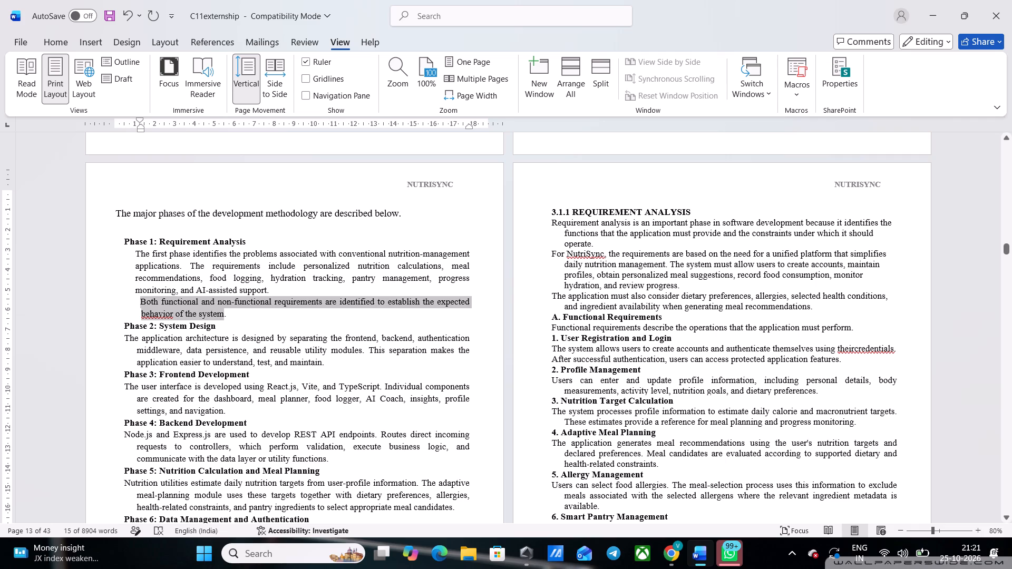
left_click_drag(141, 130, 136, 130)
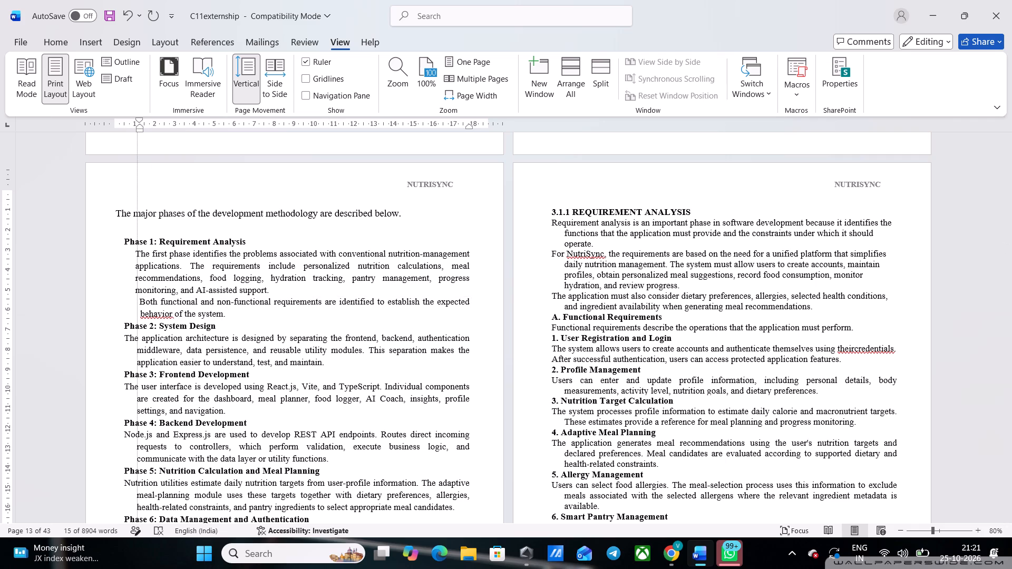
left_click_drag(136, 130, 138, 131)
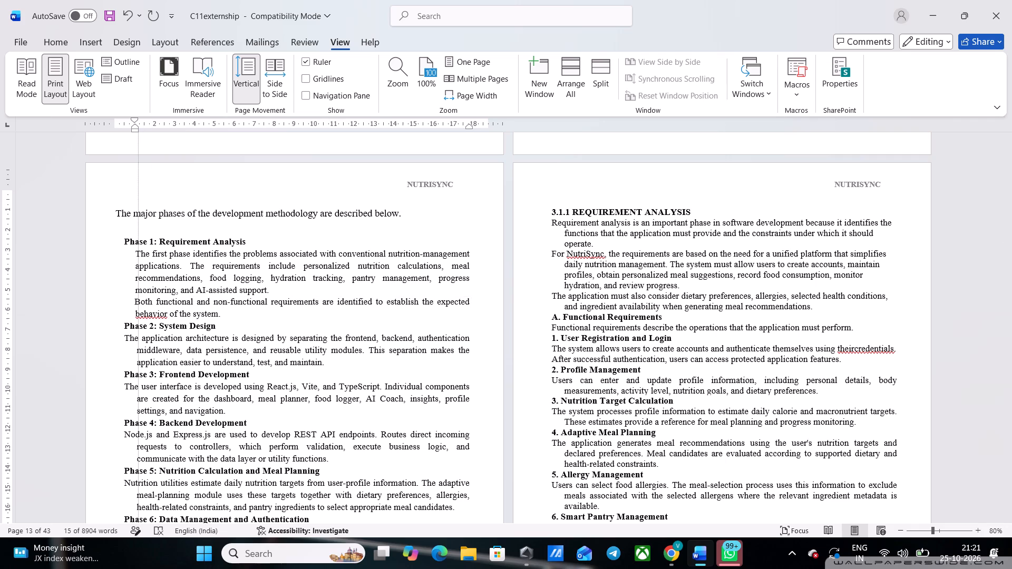
Shift the left indent of both Phase 1 body paragraphs together to just before the ruler's 1 mark, at about 0.75.
left_click_drag(138, 131, 134, 131)
left_click(215, 310)
left_click_drag(219, 312, 135, 254)
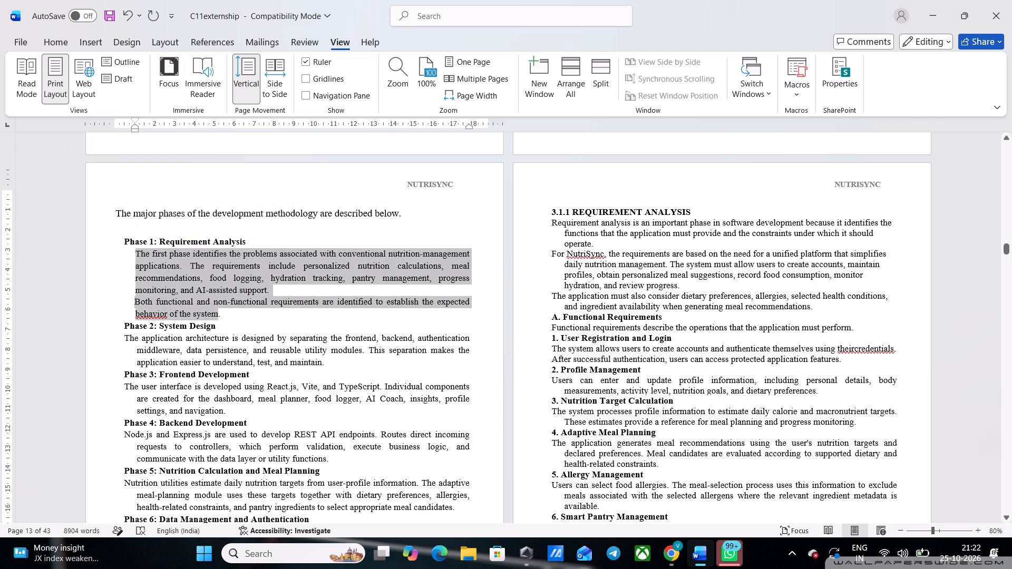
left_click_drag(134, 129, 129, 129)
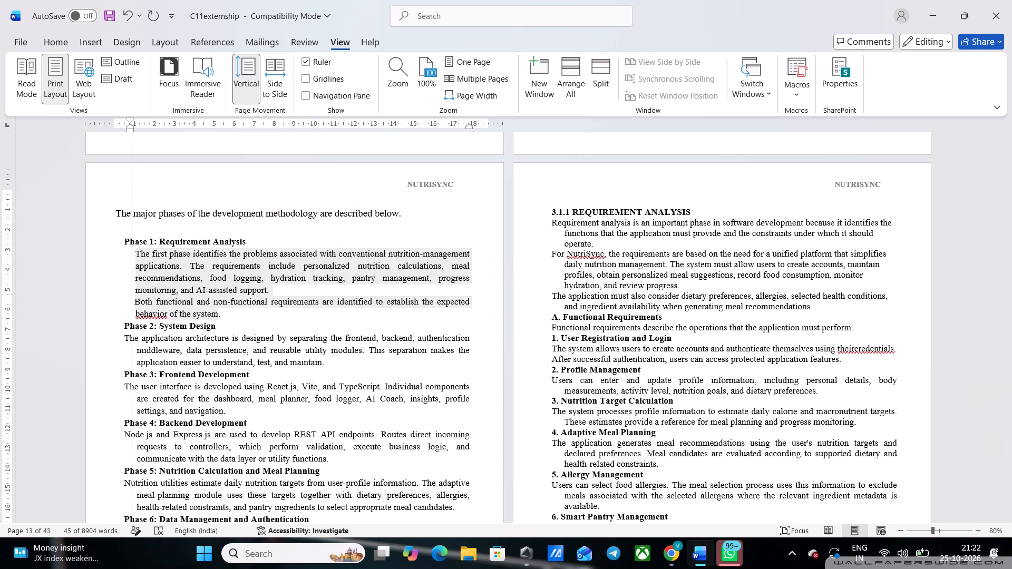
left_click_drag(129, 129, 127, 128)
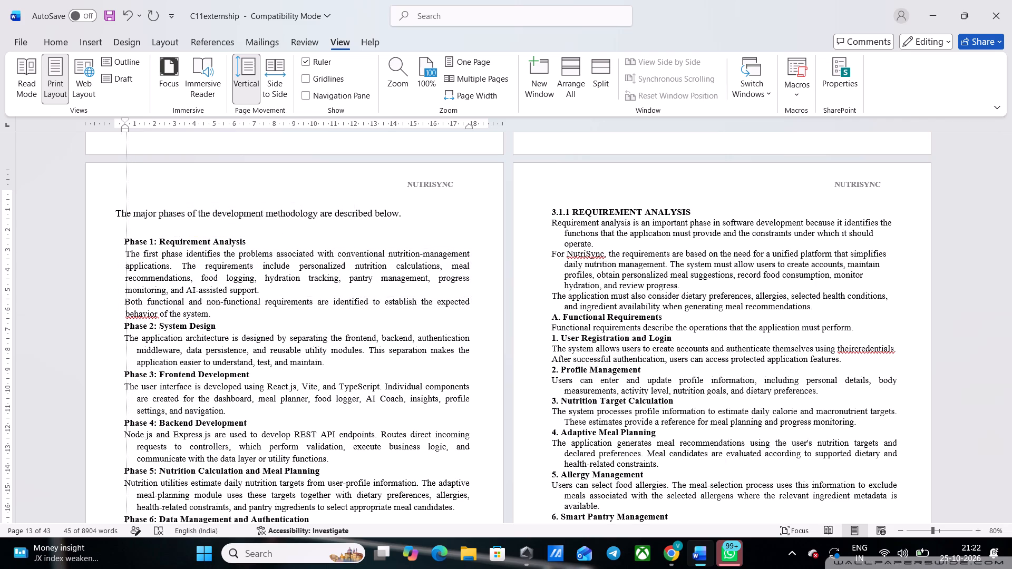
left_click_drag(127, 128, 122, 128)
left_click_drag(122, 128, 127, 129)
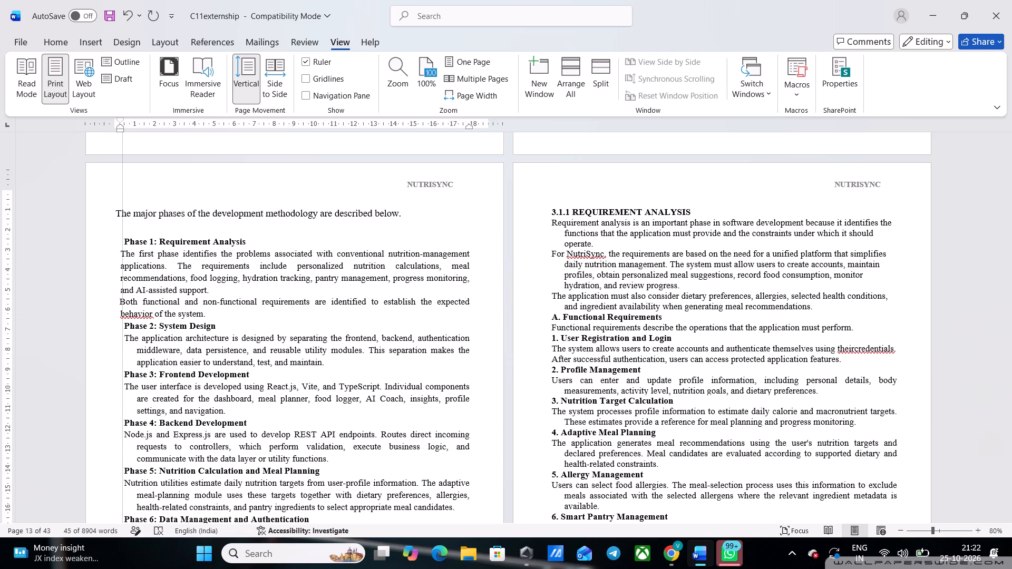
left_click_drag(127, 129, 128, 129)
left_click(171, 305)
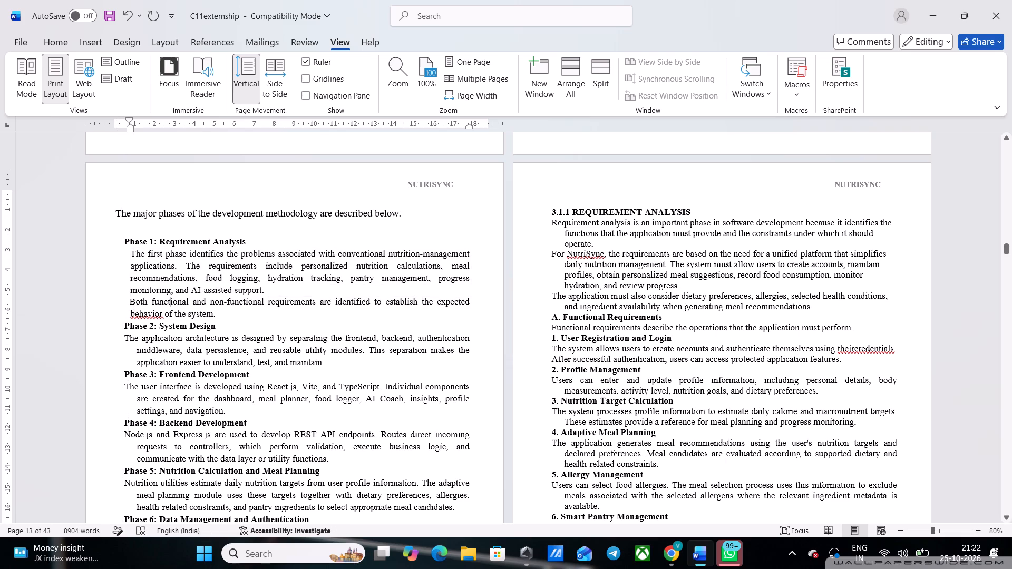
Remove the Phase 2 paragraph's hanging indent and align its first-line and left indents with the Phase 1 text, just before the ruler's 1 mark.
left_click_drag(330, 371, 142, 352)
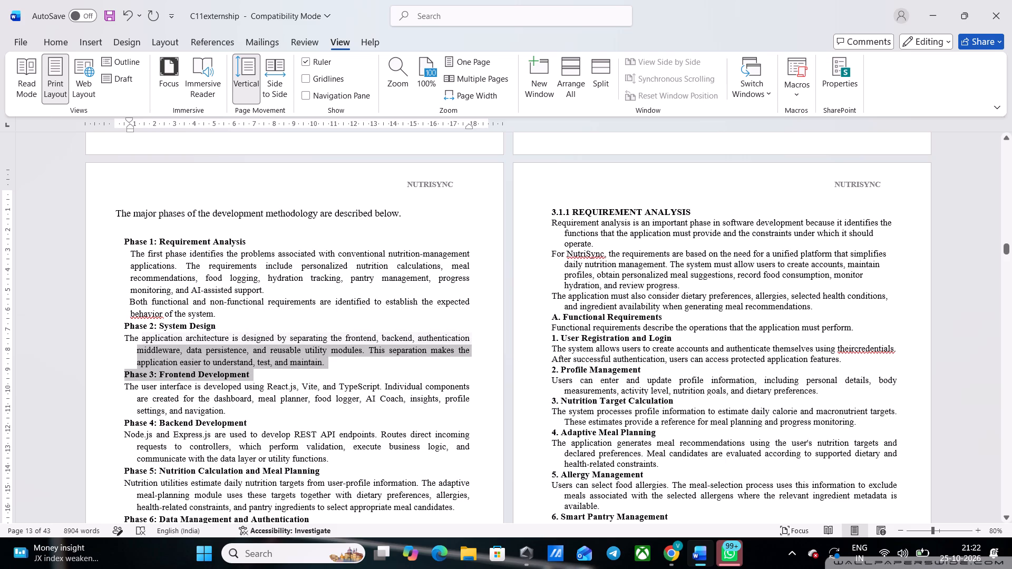
left_click_drag(142, 352, 138, 352)
left_click(180, 356)
left_click_drag(328, 363, 322, 359)
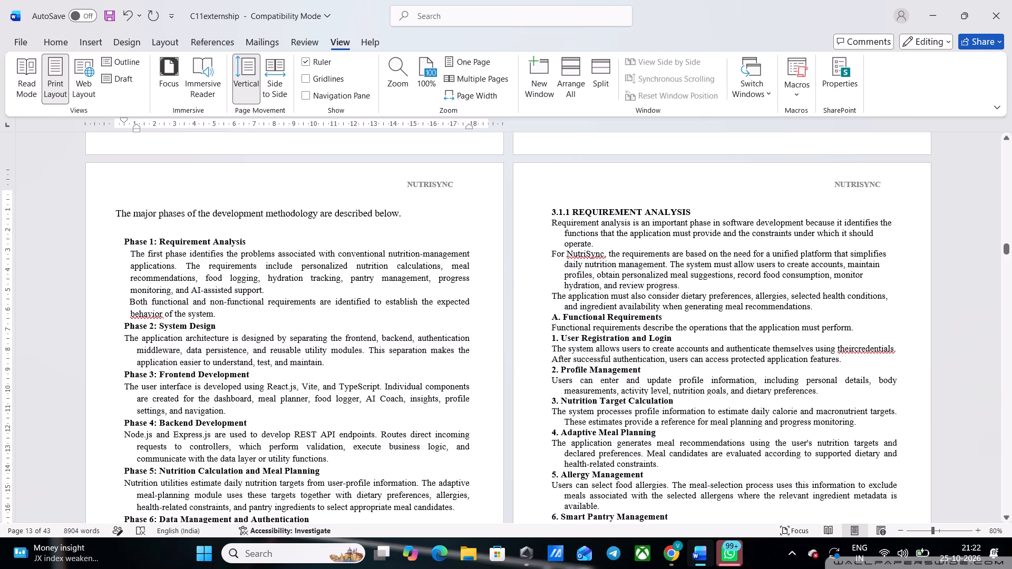
left_click_drag(322, 359, 139, 348)
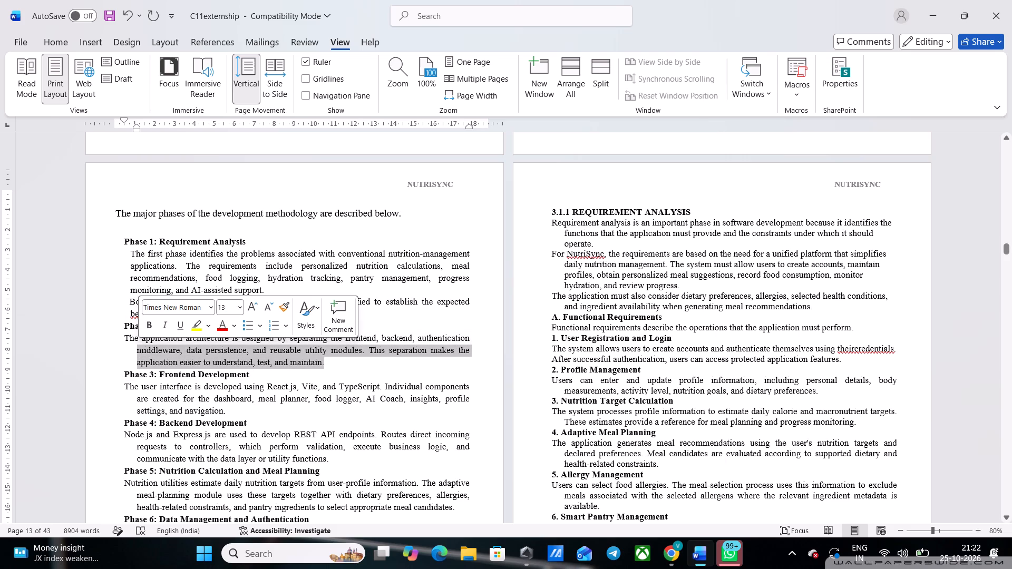
left_click_drag(122, 120, 131, 120)
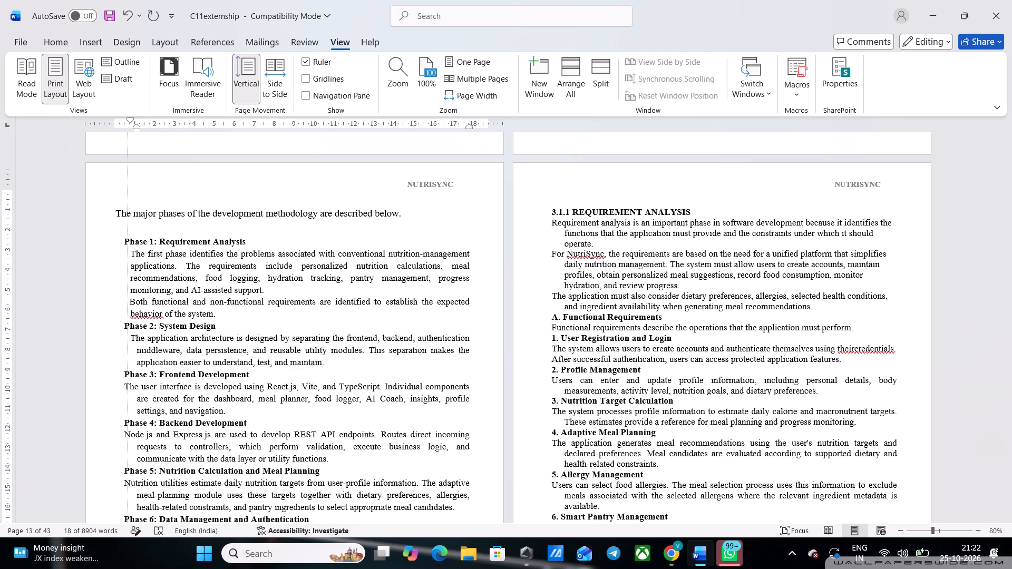
left_click_drag(131, 120, 135, 121)
left_click_drag(135, 121, 137, 121)
left_click(277, 344)
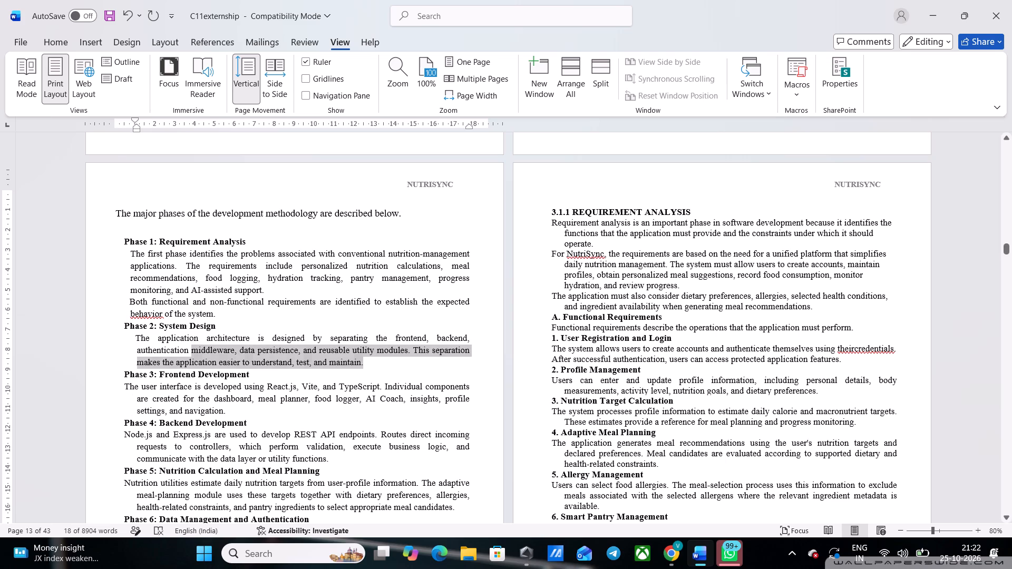
left_click_drag(371, 364, 135, 337)
left_click_drag(135, 131, 130, 131)
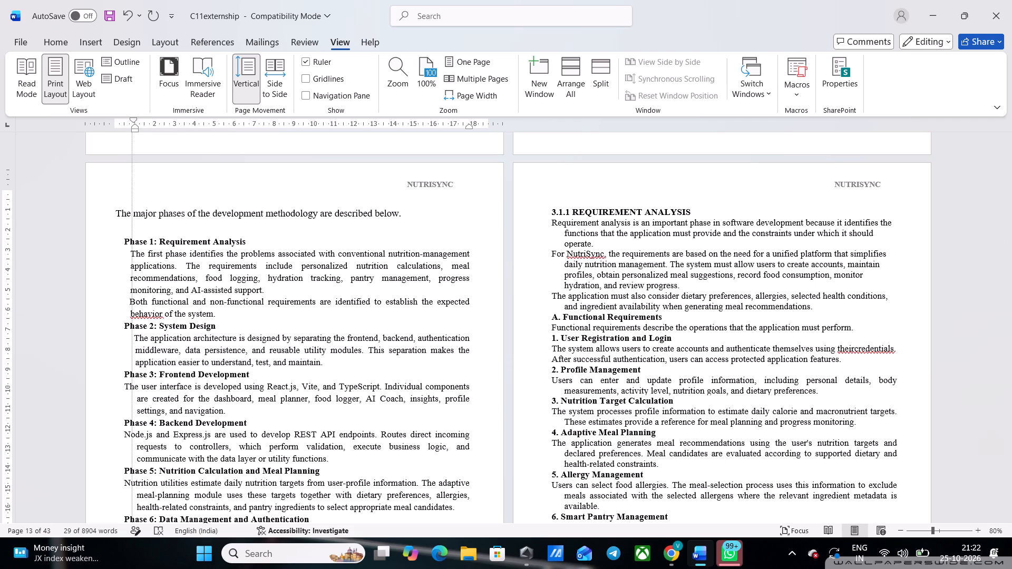
left_click_drag(130, 131, 128, 131)
Align the Phase 3 paragraph's first-line indent with its left indent at the ruler's 1 mark, removing its hanging indent.
scroll(194, 225, "down", 4)
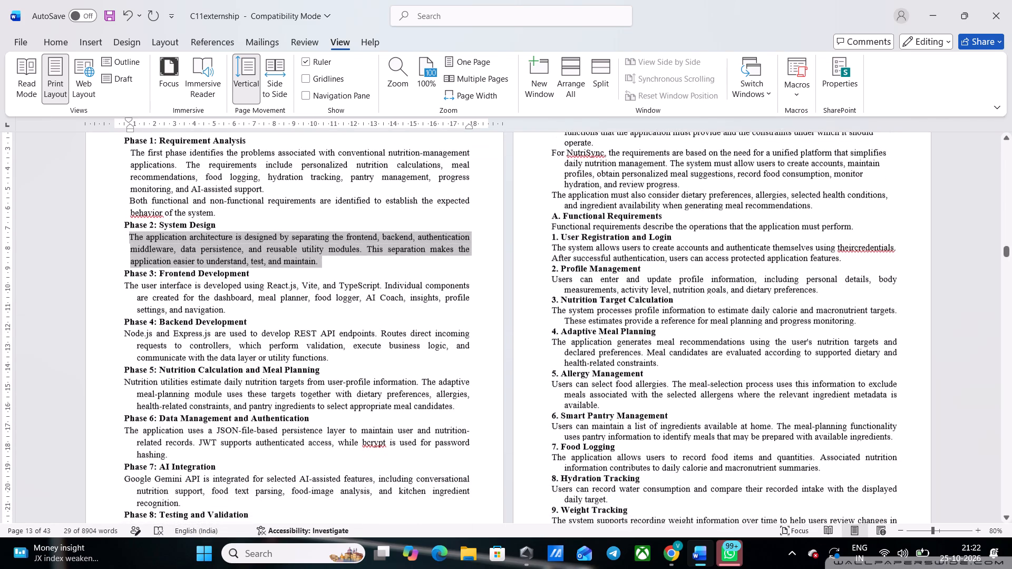
left_click(176, 307)
left_click(226, 311)
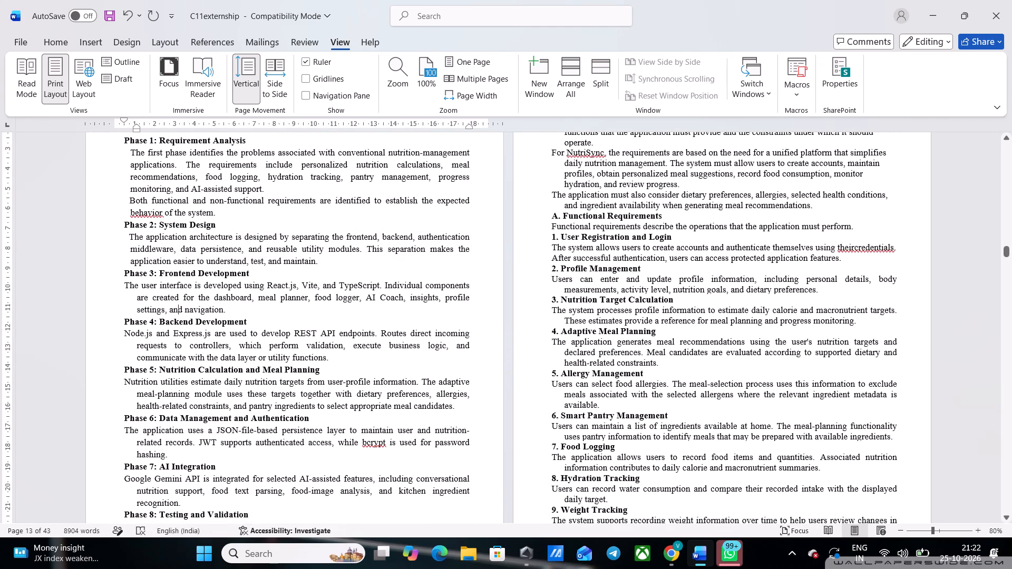
left_click_drag(226, 311, 158, 290)
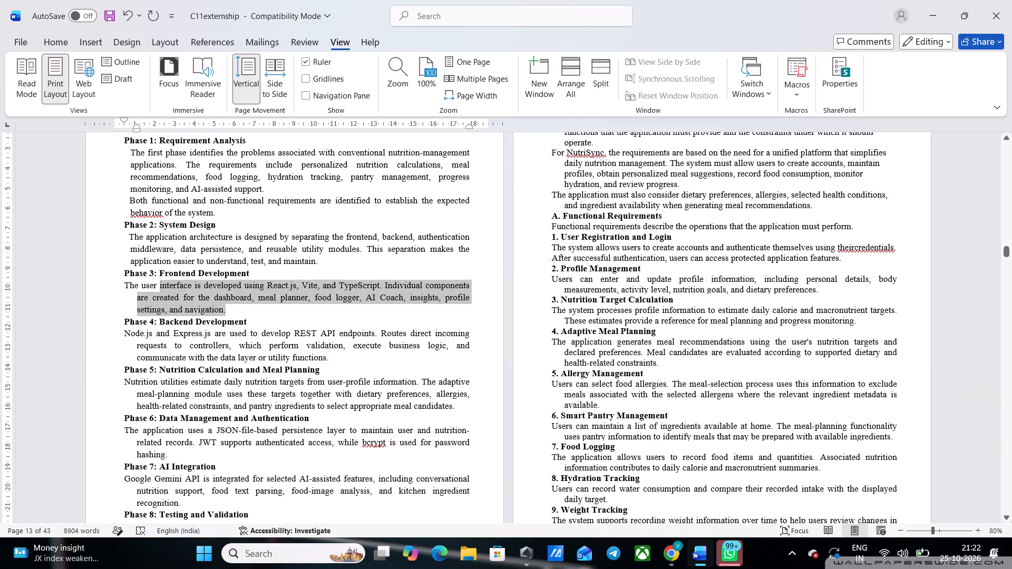
left_click_drag(158, 290, 128, 286)
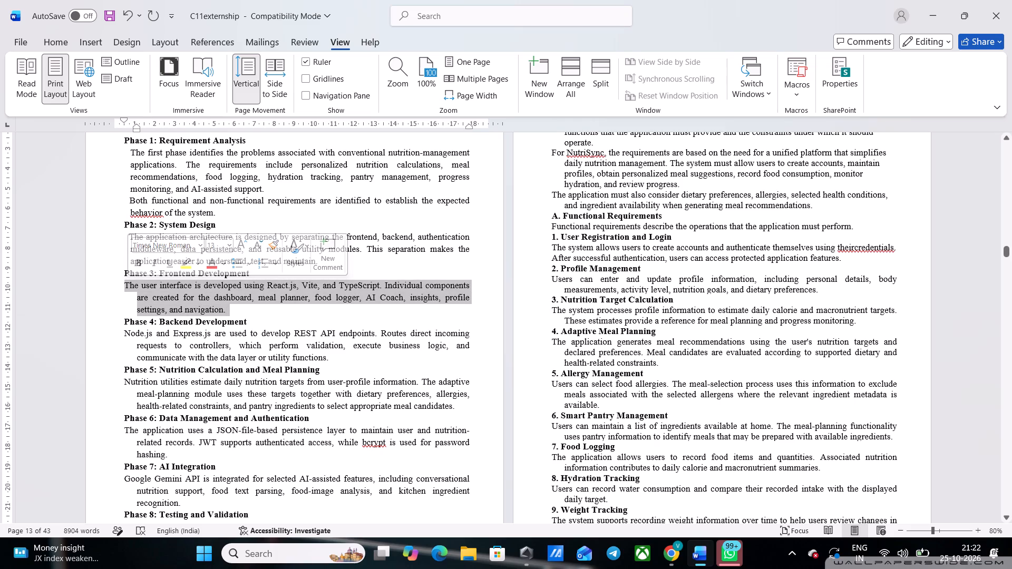
left_click(212, 302)
left_click_drag(233, 307, 130, 293)
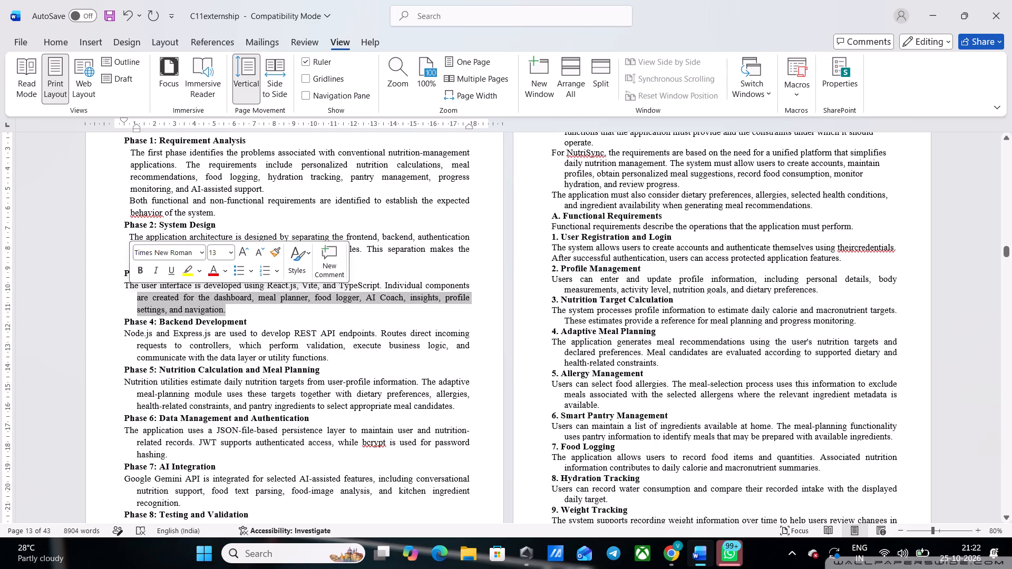
left_click(136, 130)
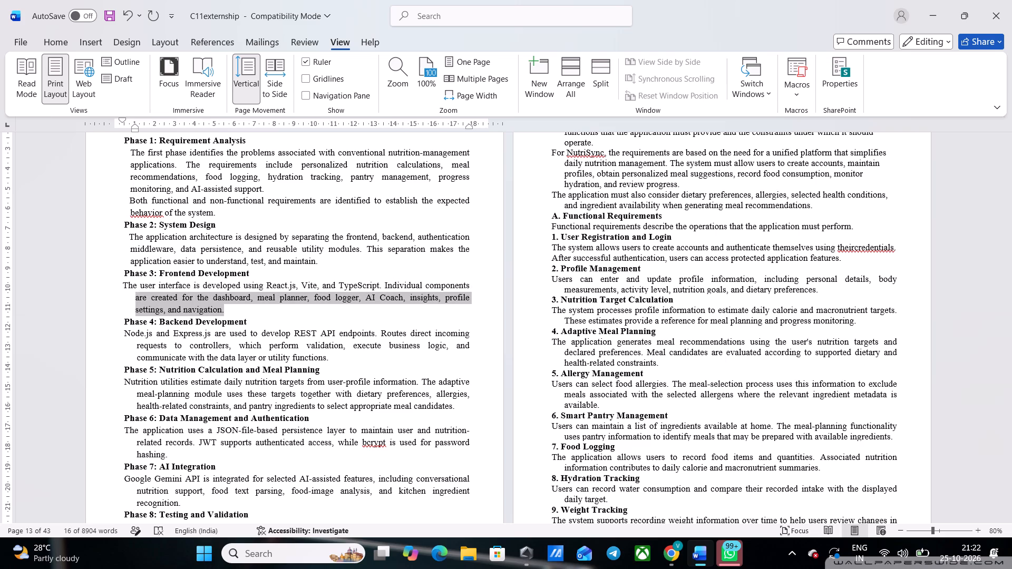
left_click_drag(120, 120, 129, 120)
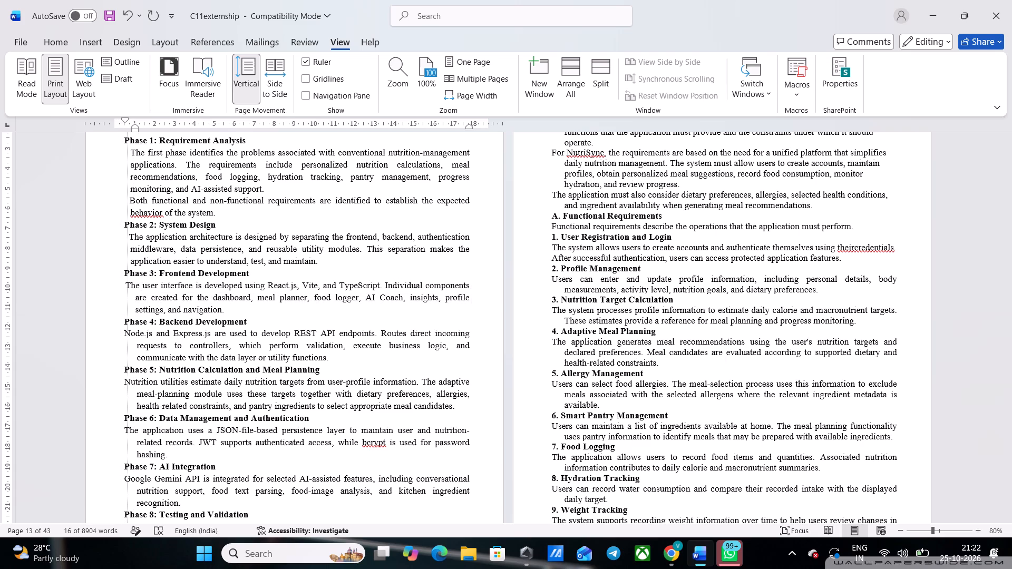
left_click_drag(129, 120, 134, 120)
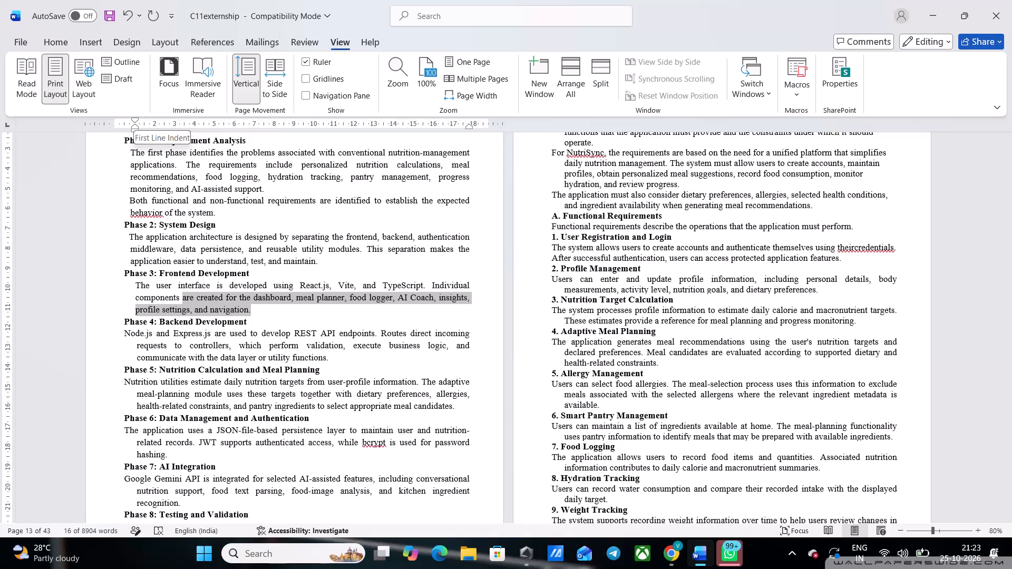
Look through the remaining phases and the following requirement and architecture sections for paragraphs with hanging indents.
scroll(231, 227, "down", 12)
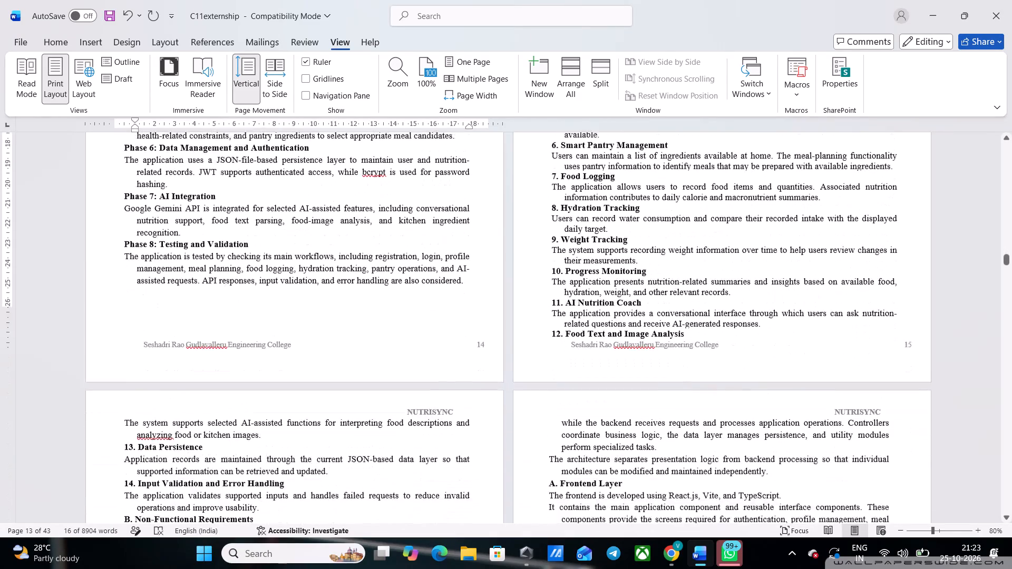
scroll(249, 241, "down", 12)
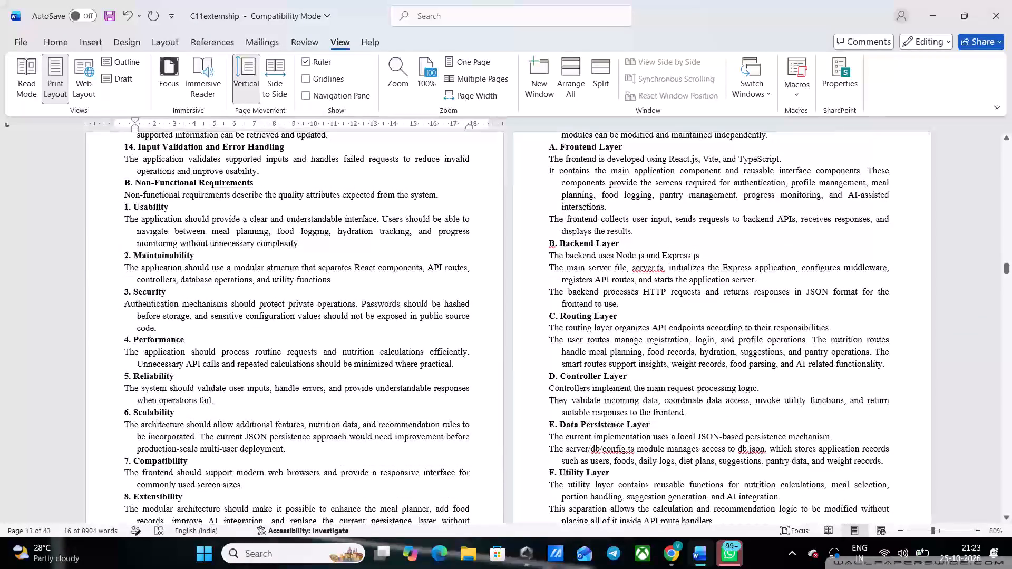
scroll(249, 241, "down", 6)
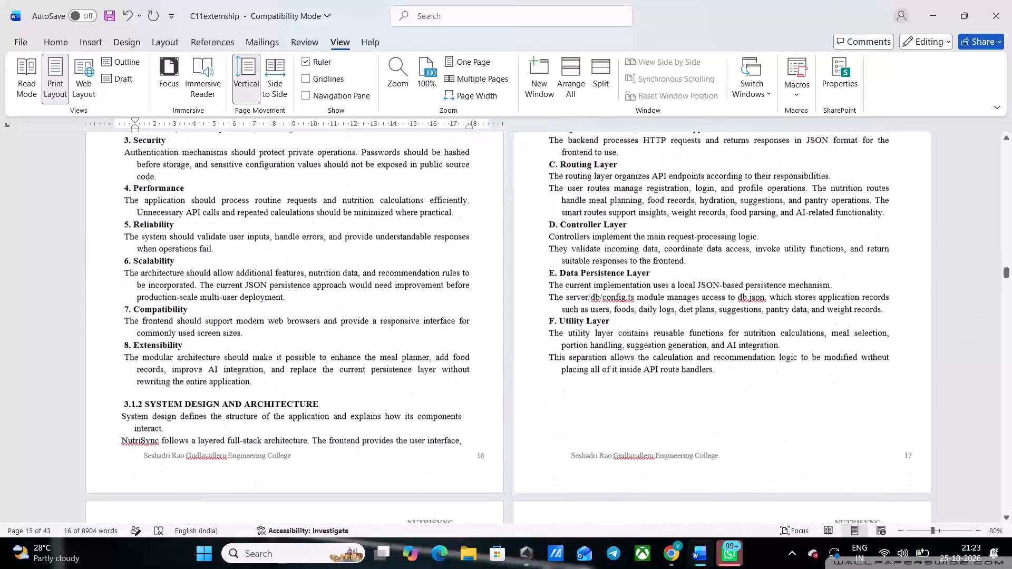
scroll(249, 241, "up", 20)
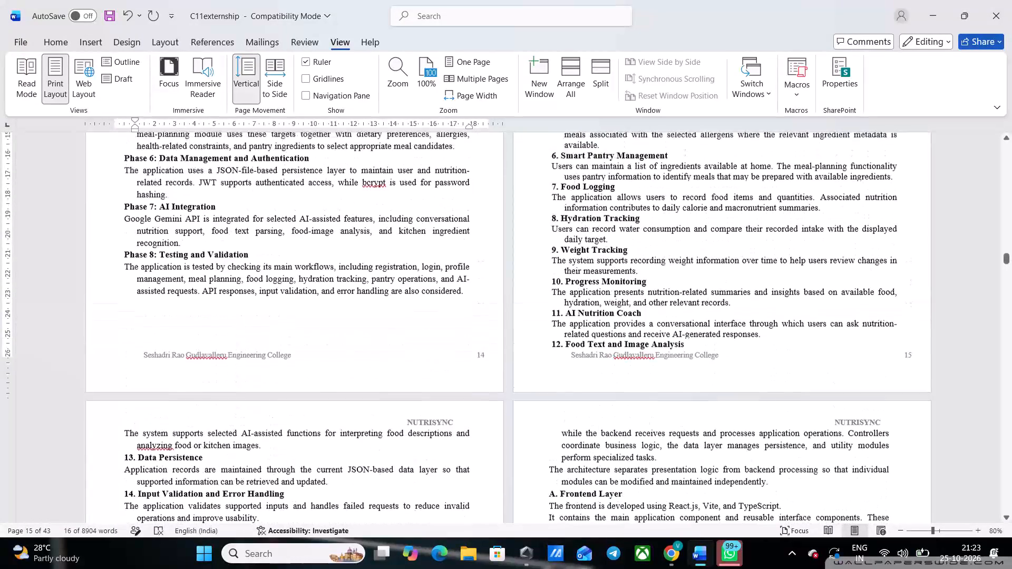
scroll(249, 241, "up", 8)
scroll(306, 305, "down", 3)
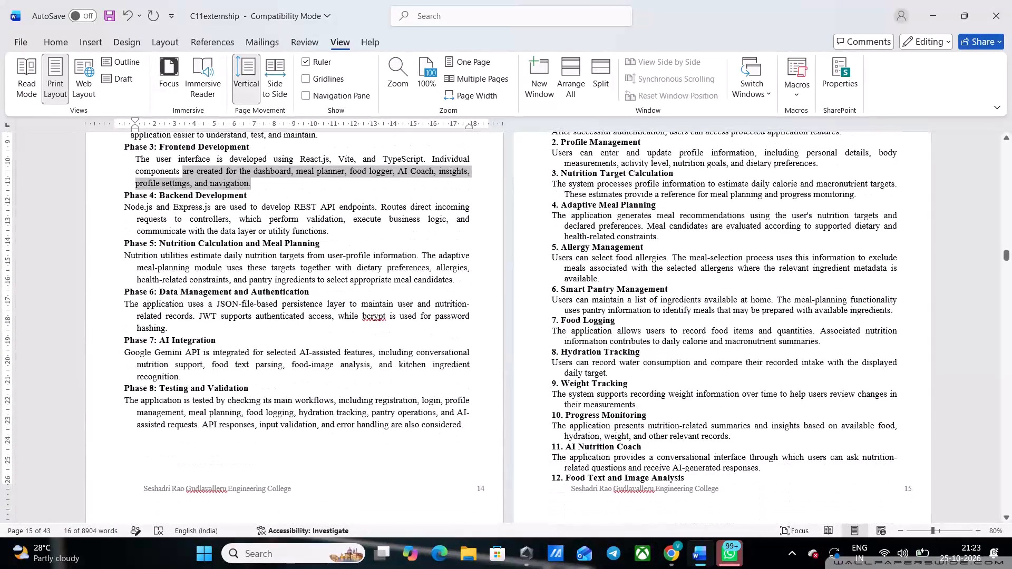
Select the whole Phase 1 to Phase 8 block, headings included, set its first-line indent at the ruler's 1 mark, and check the block.
left_click_drag(490, 435, 201, 272)
scroll(284, 307, "up", 8)
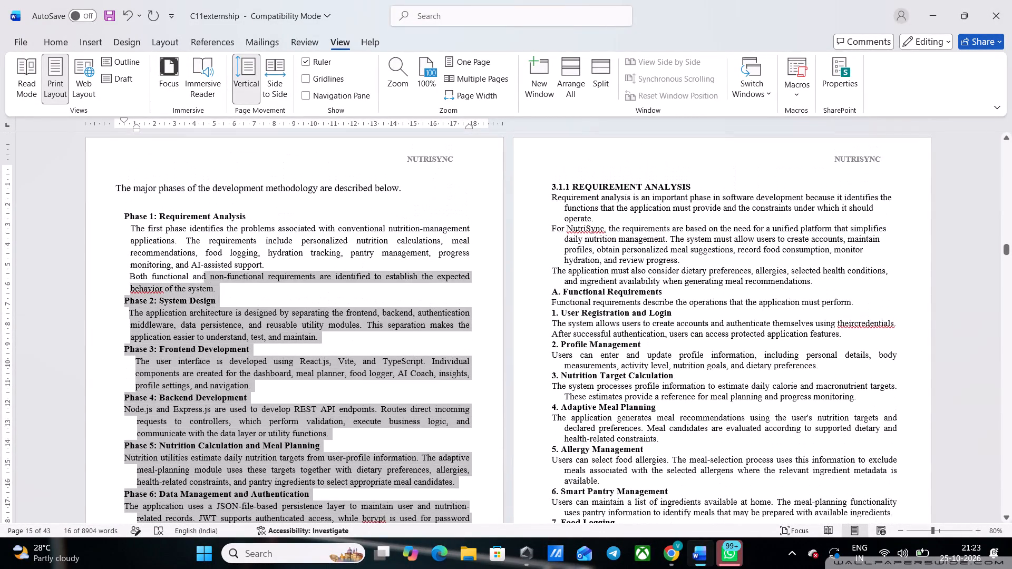
left_click_drag(201, 272, 104, 213)
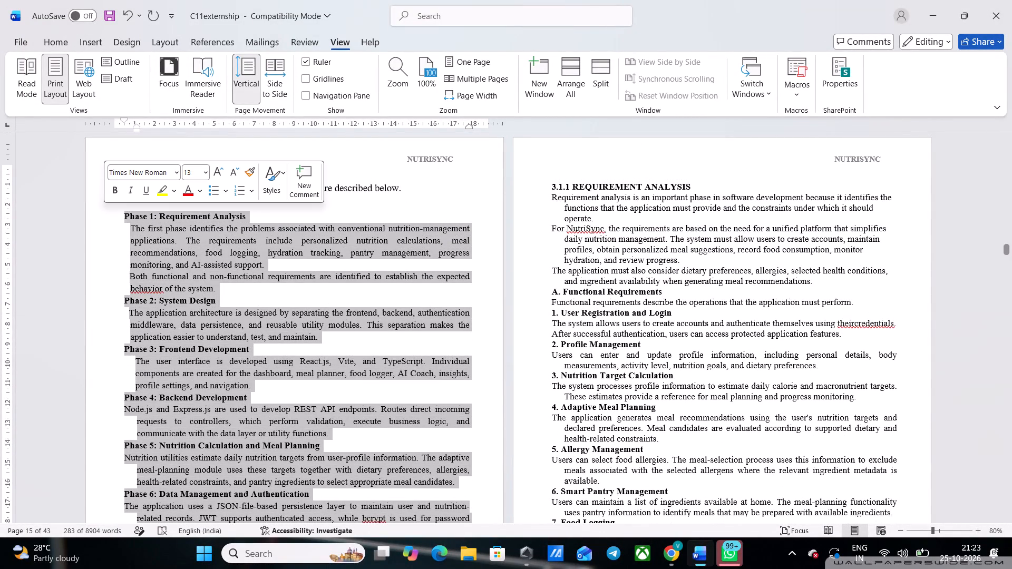
left_click_drag(123, 120, 135, 120)
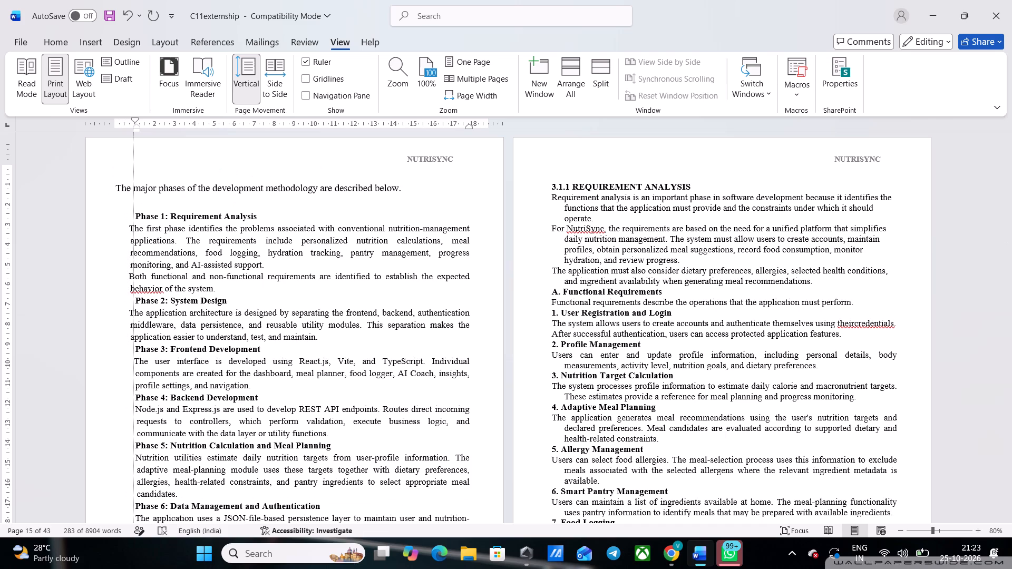
left_click_drag(135, 120, 135, 121)
left_click_drag(135, 121, 138, 121)
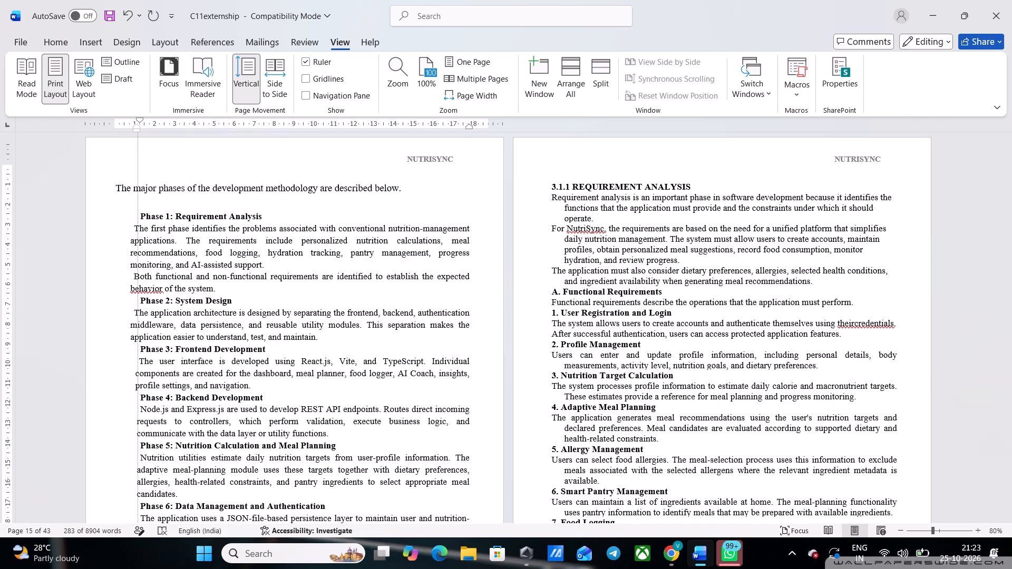
left_click_drag(138, 121, 132, 121)
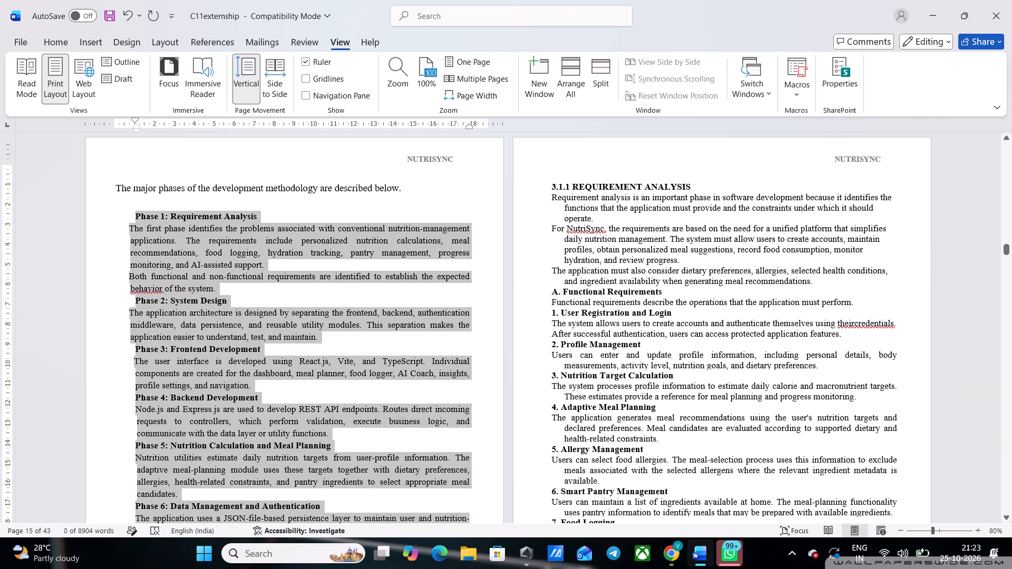
scroll(168, 197, "down", 7)
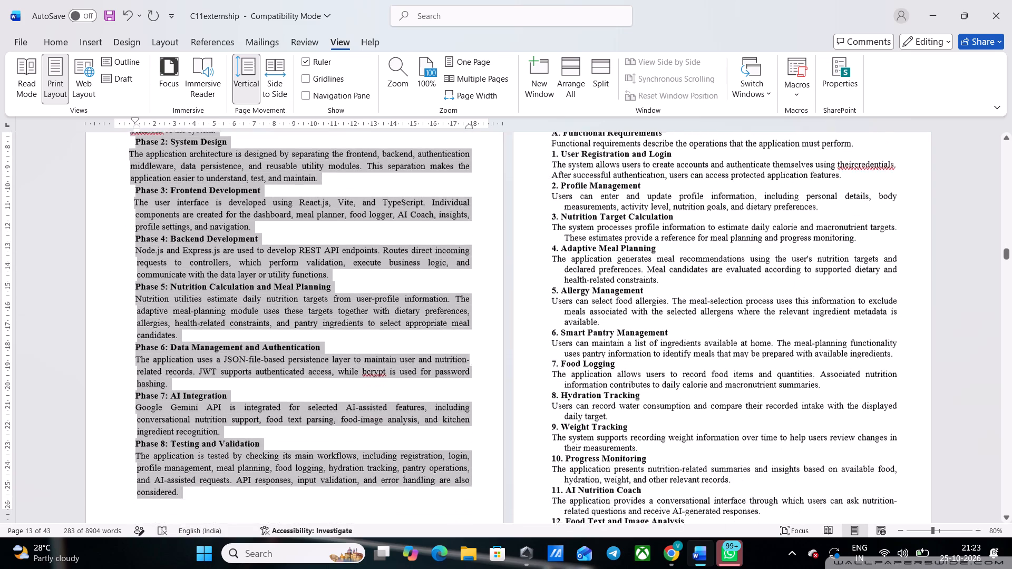
scroll(169, 195, "up", 10)
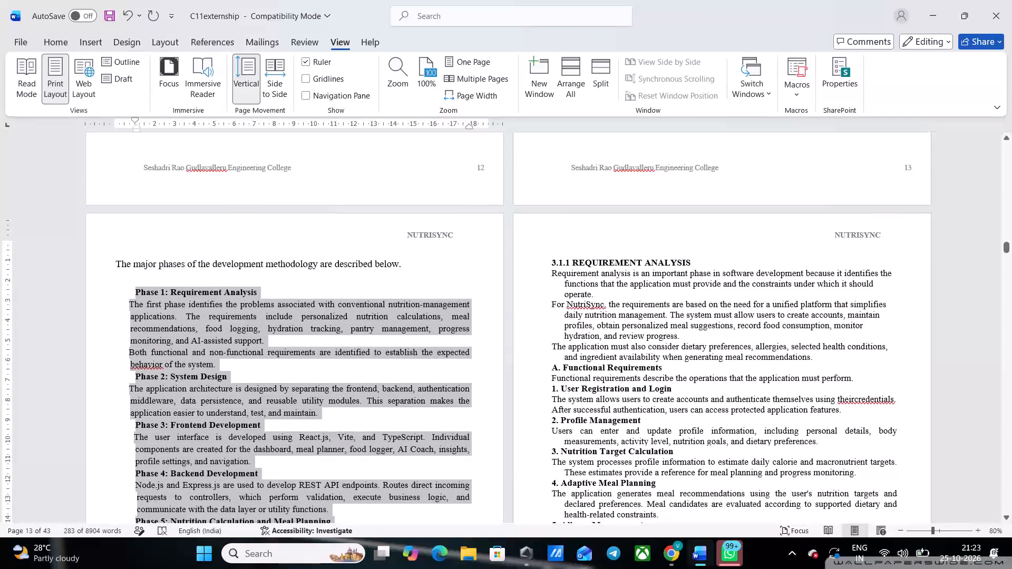
Undo the last first-line indent change on the Phase 1 to Phase 8 block and clear the selection.
key("ctrl+z")
scroll(228, 236, "down", 3)
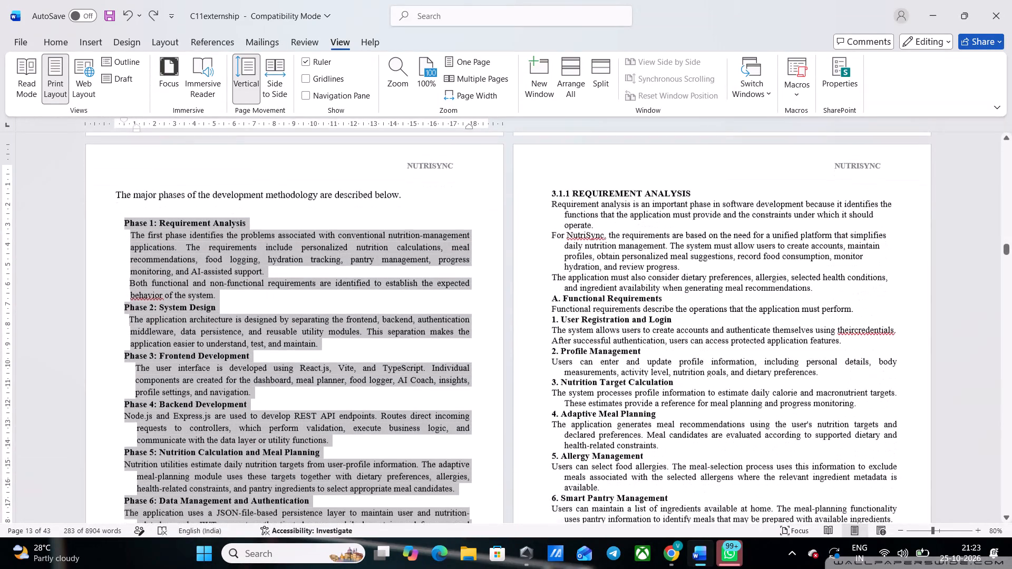
left_click(271, 288)
Look through the remaining phases, the non-functional requirements and the architecture layer sections for paragraphs with hanging indents.
scroll(273, 289, "down", 13)
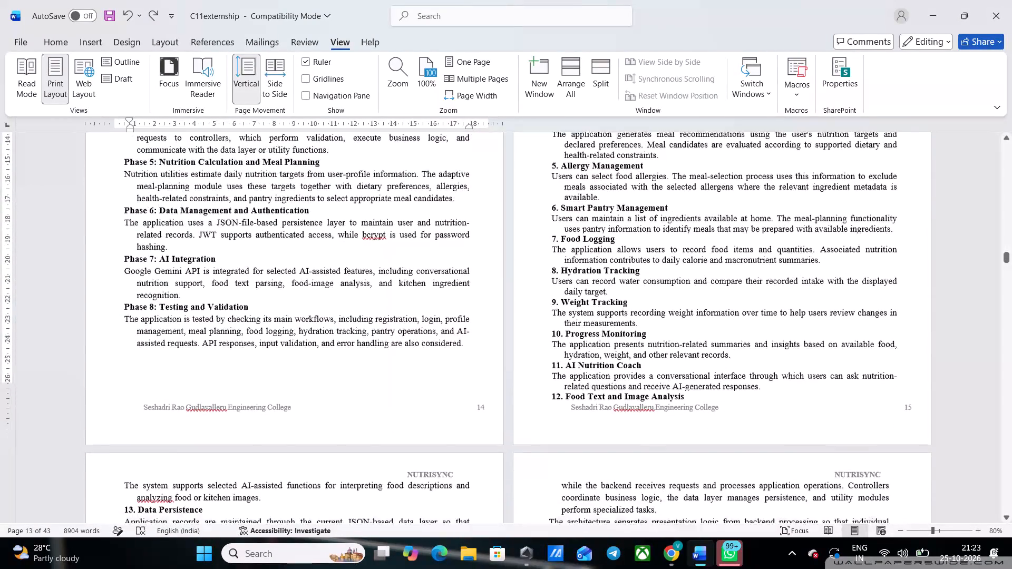
scroll(264, 278, "down", 13)
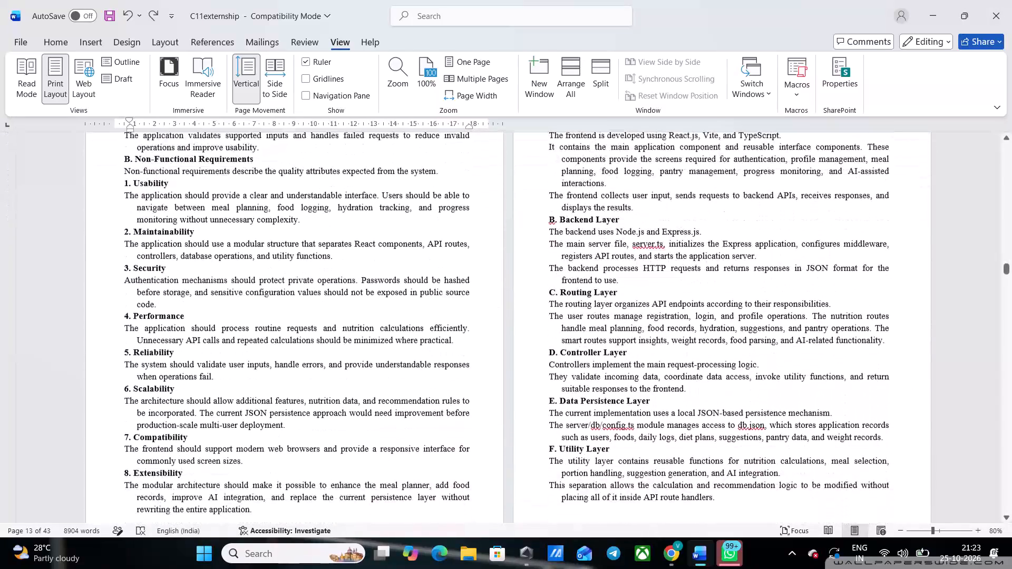
scroll(261, 277, "down", 9)
scroll(261, 277, "up", 8)
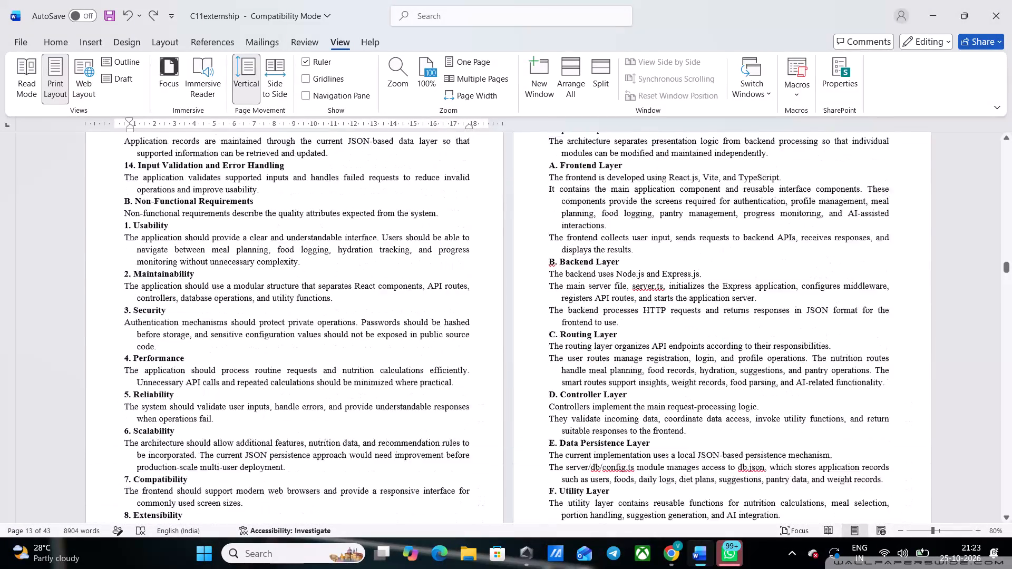
scroll(261, 277, "up", 18)
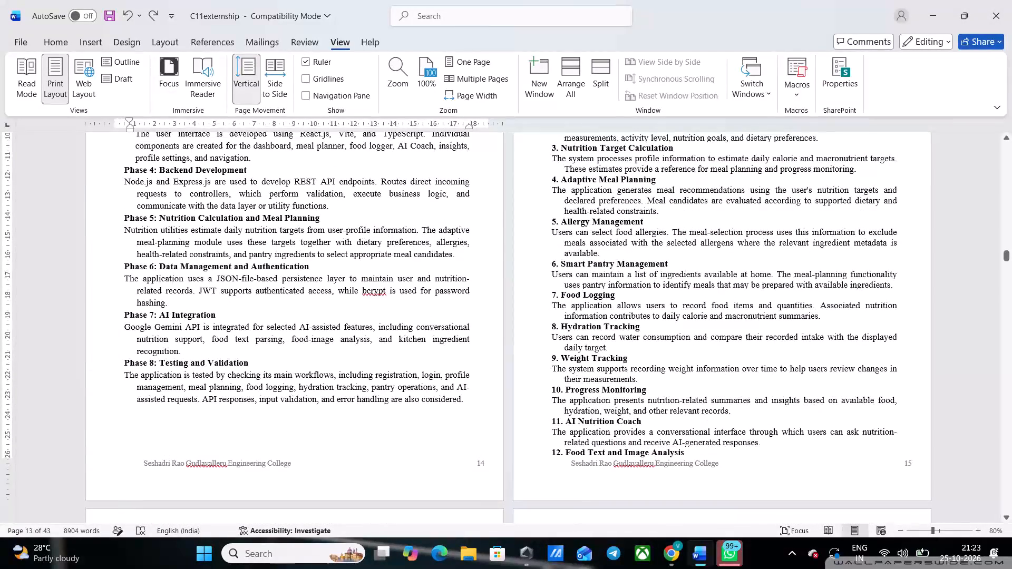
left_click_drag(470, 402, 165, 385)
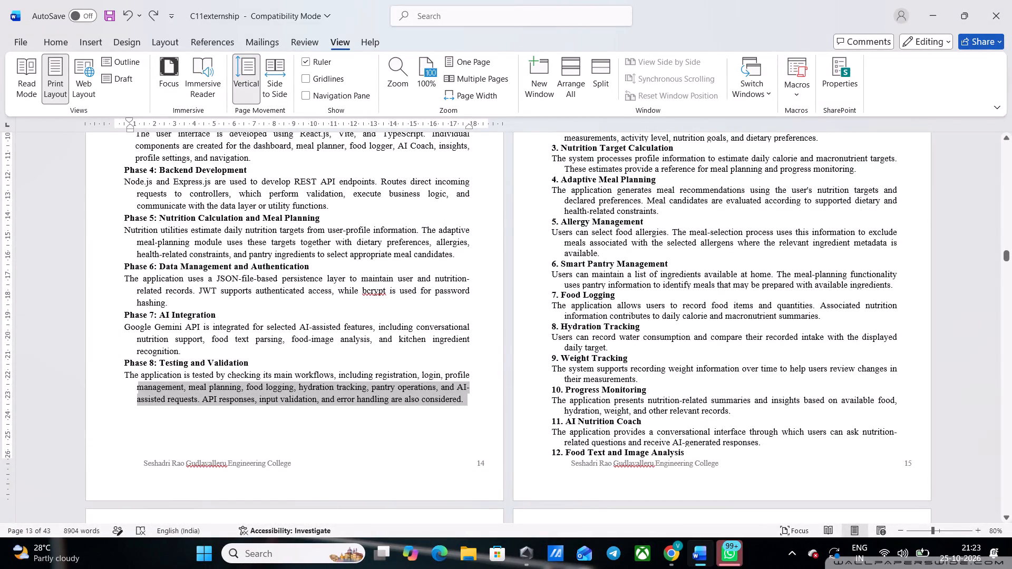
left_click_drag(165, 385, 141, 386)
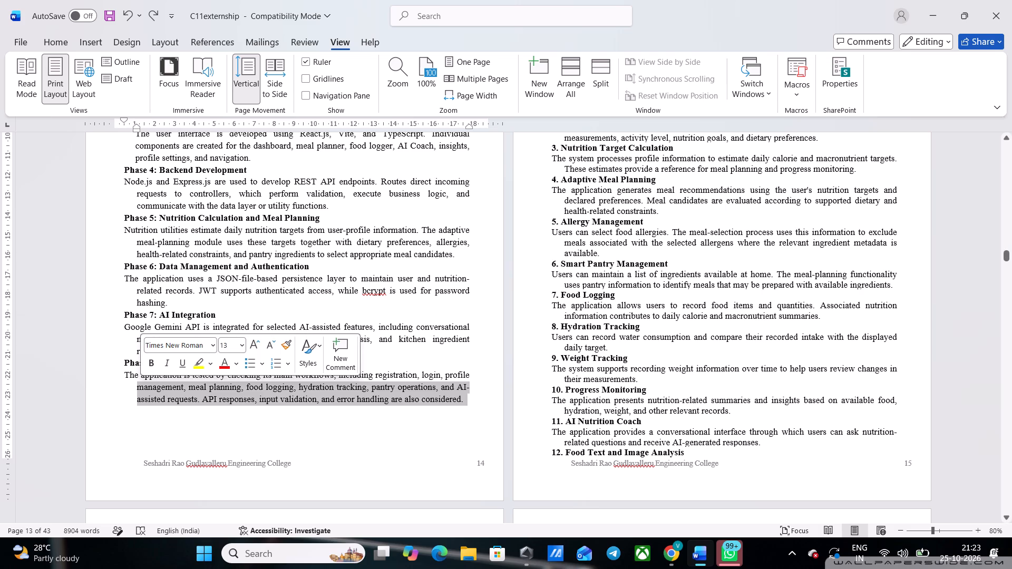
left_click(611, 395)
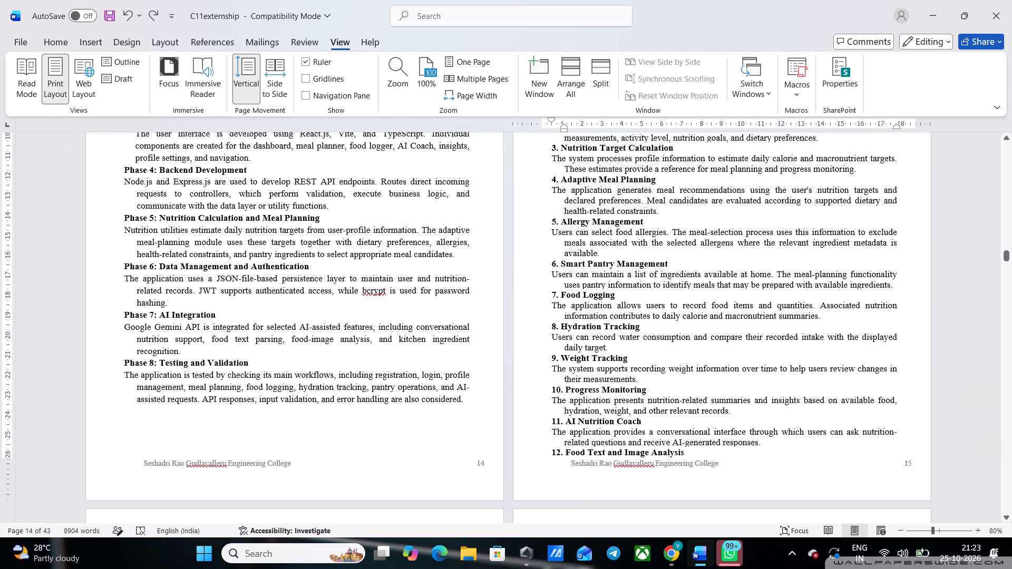
Select the text under 3.1.1 Requirement Analysis through AI Nutrition Coach, align its first-line and left indents at the ruler's 1 mark, and check it.
left_click_drag(708, 449, 589, 289)
scroll(604, 325, "up", 10)
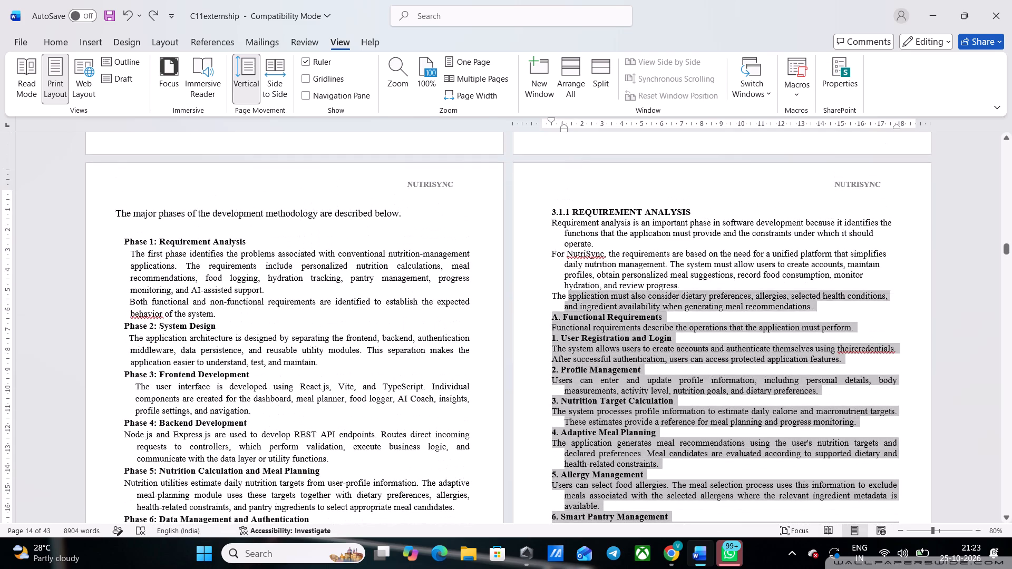
left_click_drag(589, 289, 546, 224)
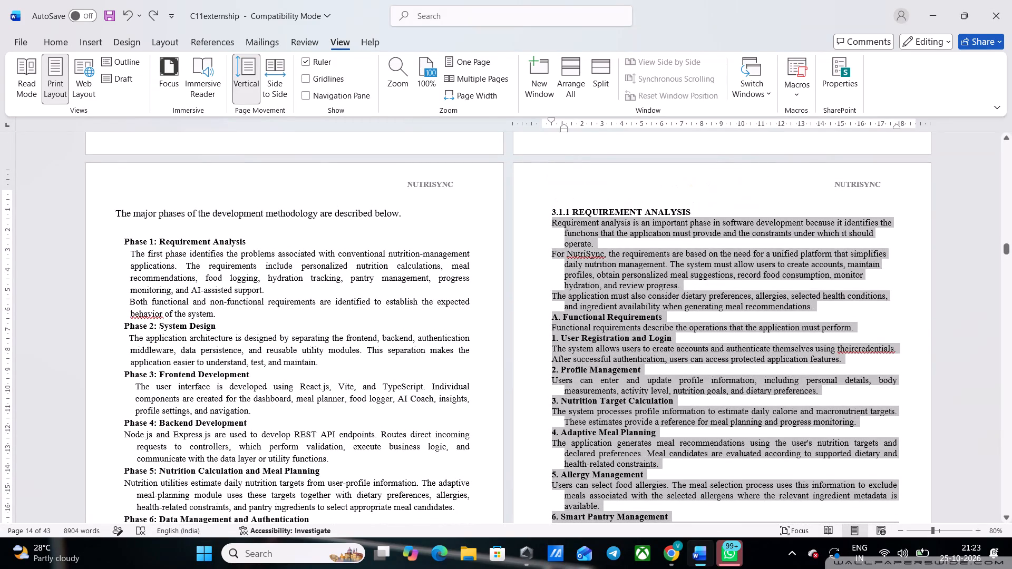
left_click_drag(549, 119, 550, 119)
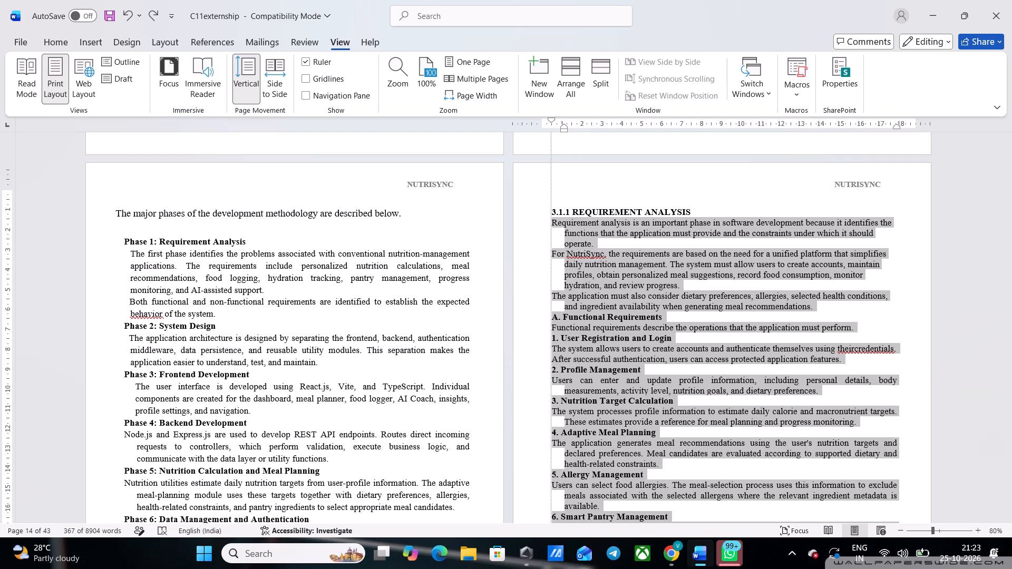
left_click_drag(550, 119, 561, 119)
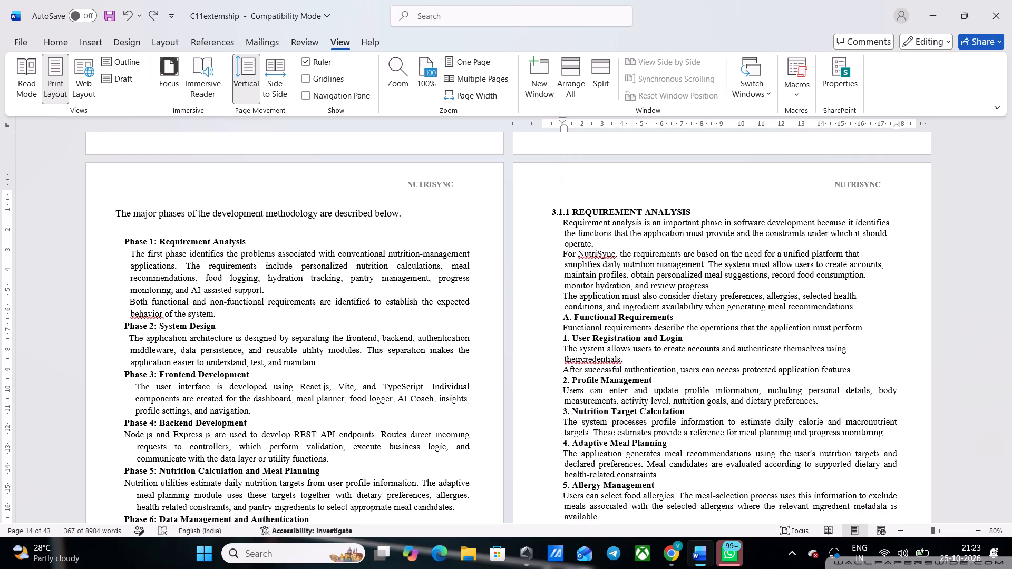
left_click_drag(561, 119, 562, 119)
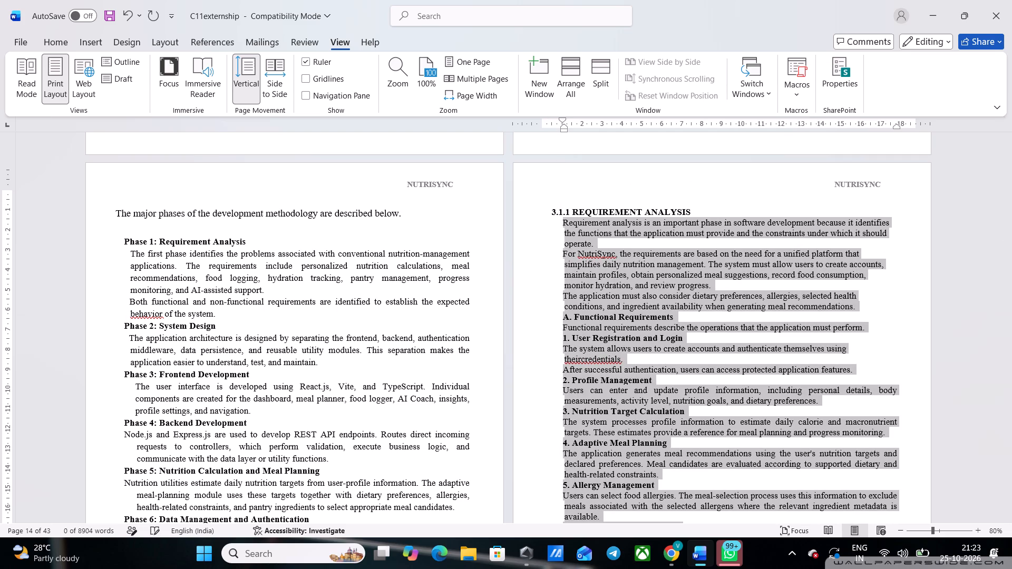
left_click(562, 126)
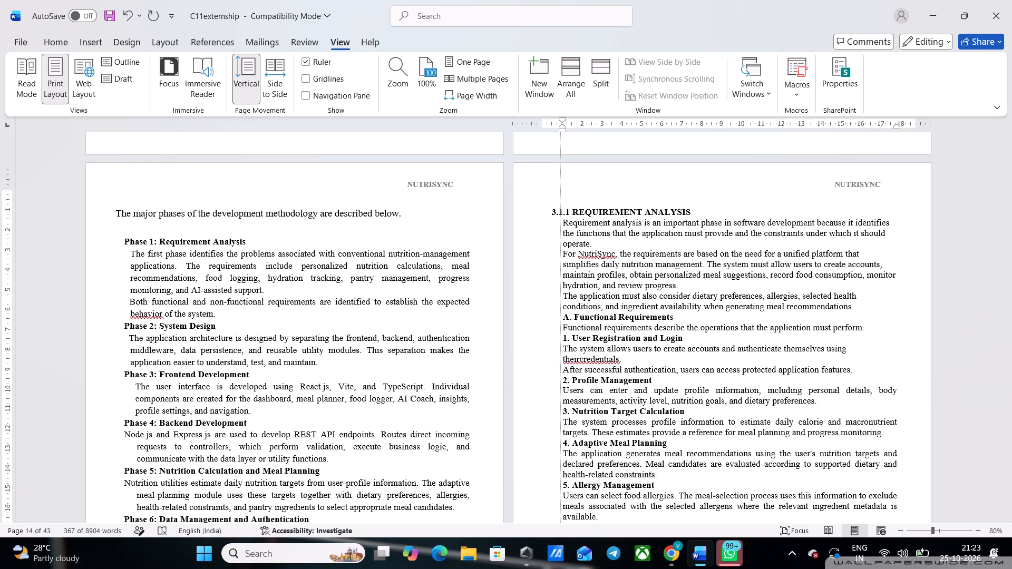
scroll(563, 127, "down", 4)
scroll(581, 254, "down", 3)
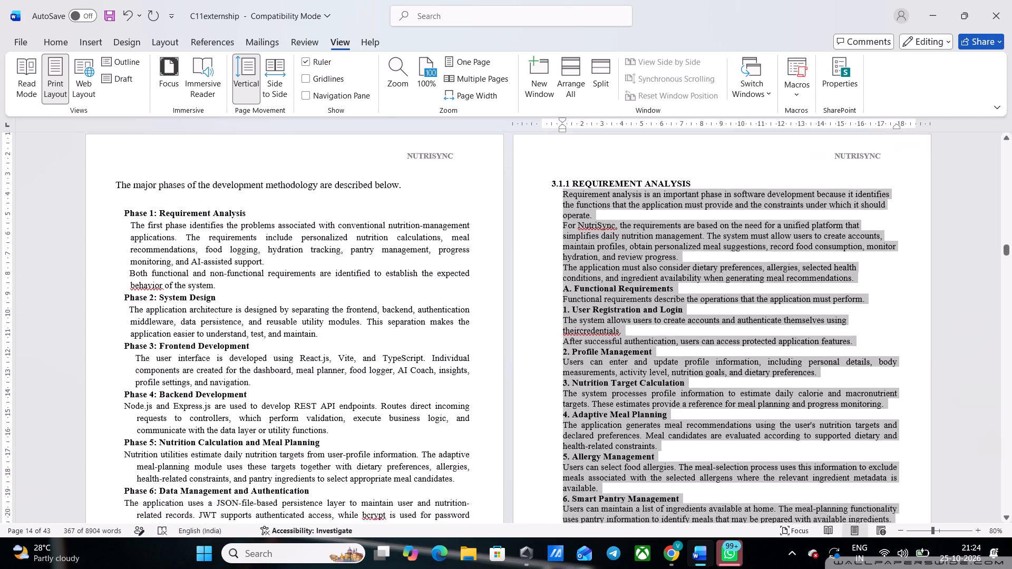
scroll(581, 254, "down", 6)
scroll(582, 254, "up", 12)
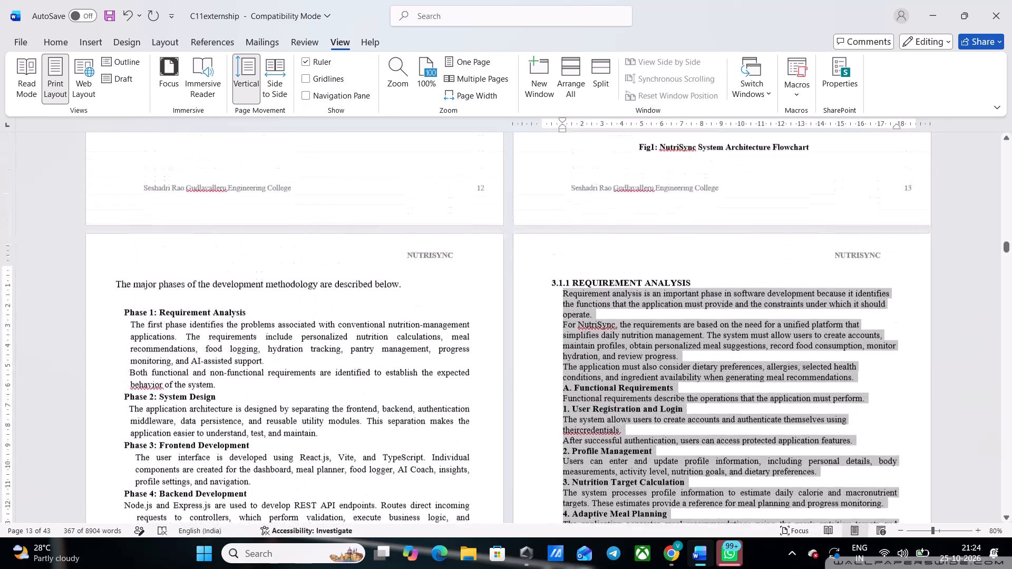
Shift the selected requirement text's hanging indent slightly past the ruler's 1 mark, keeping its first-line indent, and check the block.
left_click(563, 125)
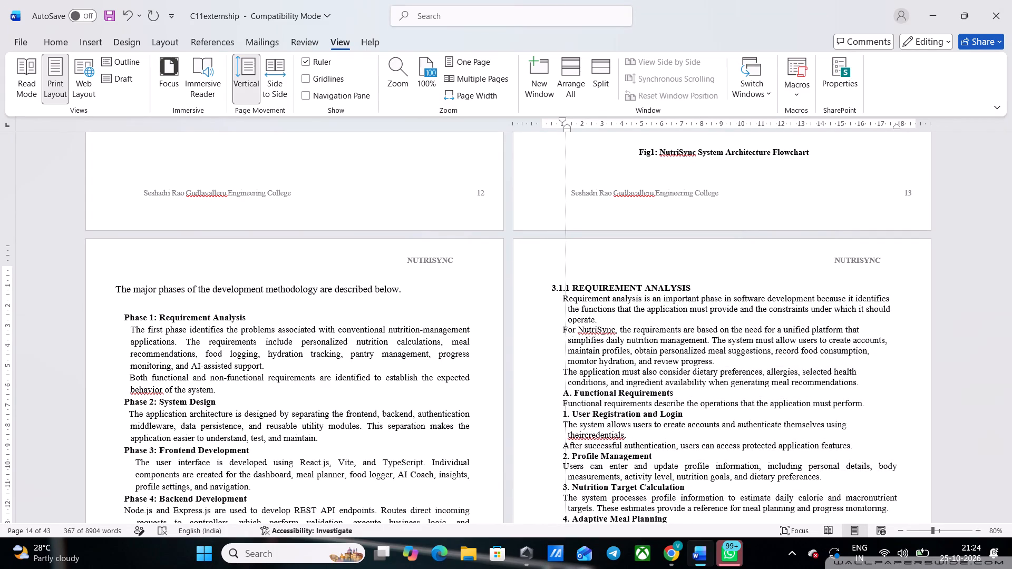
scroll(676, 268, "down", 11)
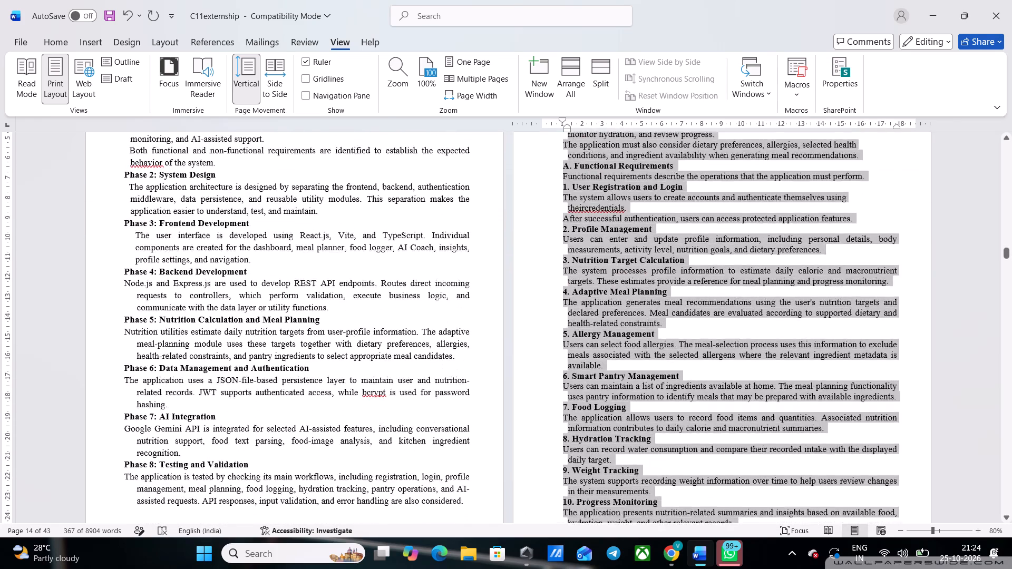
scroll(690, 281, "down", 3)
scroll(690, 281, "up", 16)
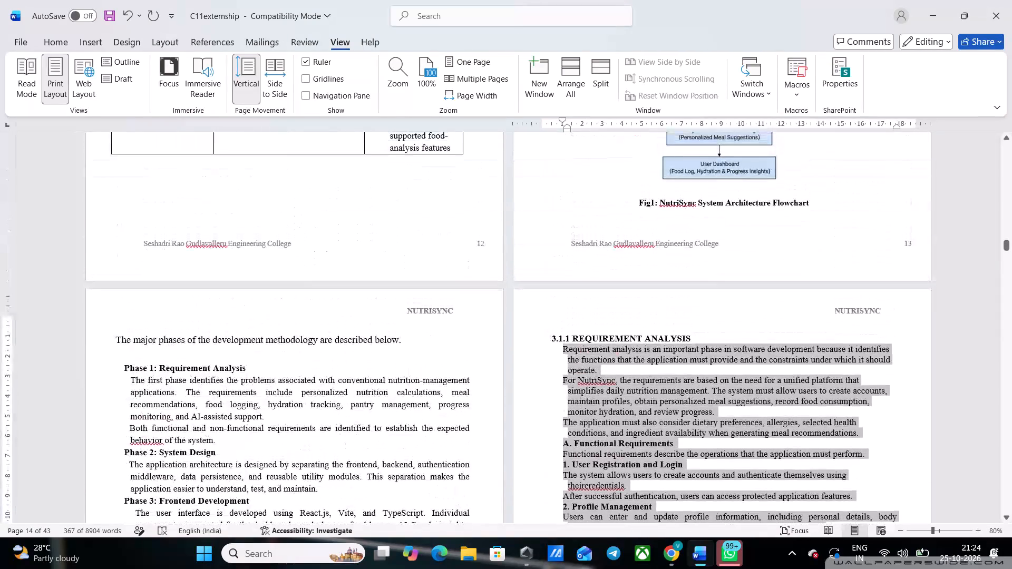
scroll(620, 336, "down", 6)
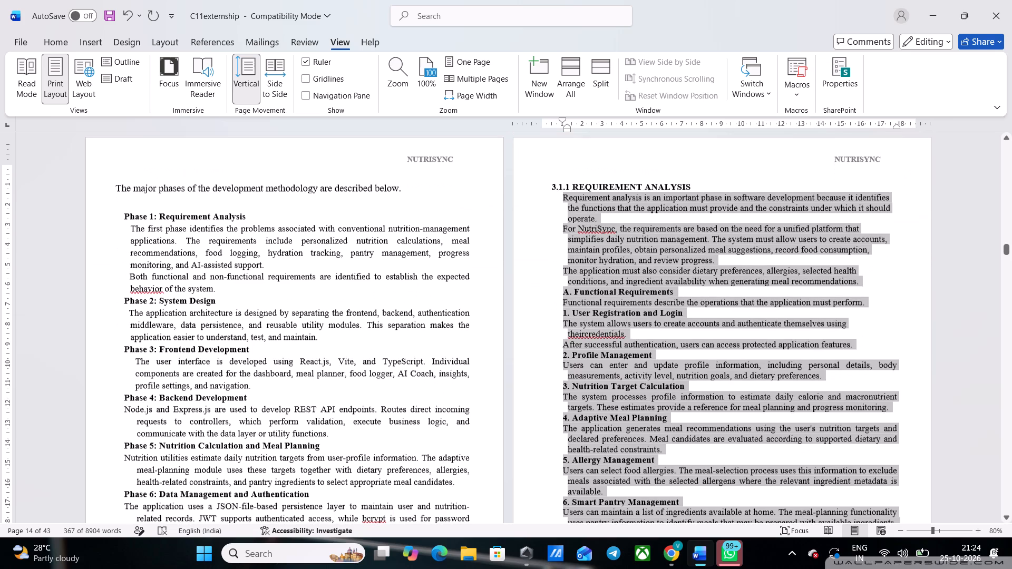
left_click(595, 262)
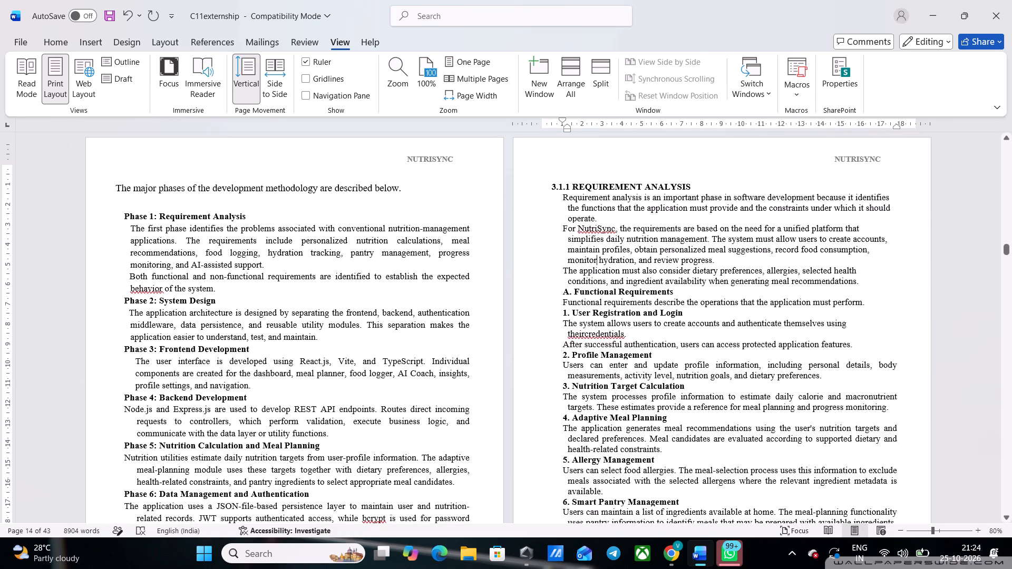
Shift the indents of the three introductory 3.1.1 paragraphs back so that their left indent sits at the ruler's 1 mark.
left_click_drag(869, 283, 538, 199)
left_click_drag(567, 129, 559, 129)
left_click_drag(559, 129, 560, 130)
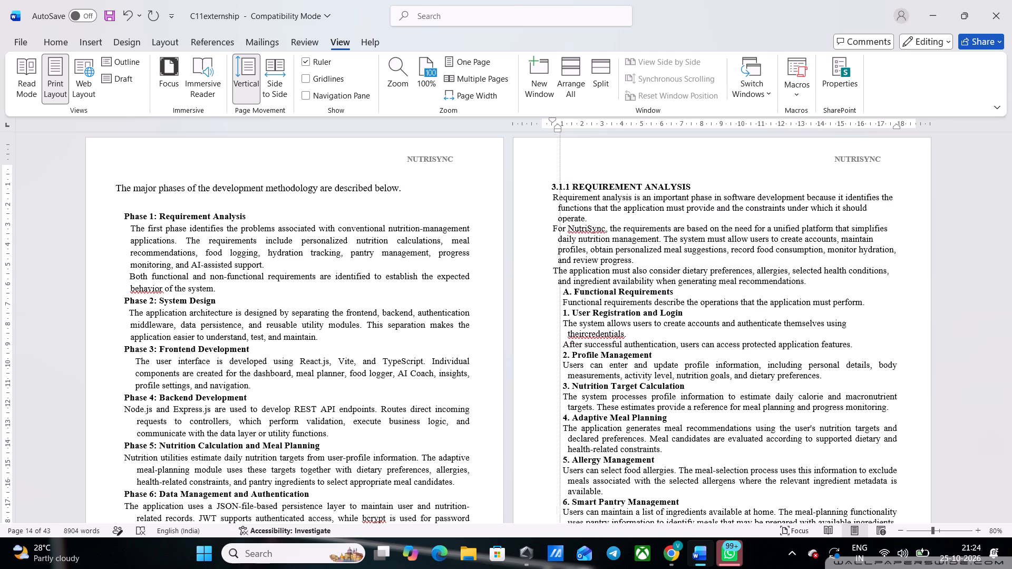
left_click_drag(560, 130, 561, 130)
left_click(576, 207)
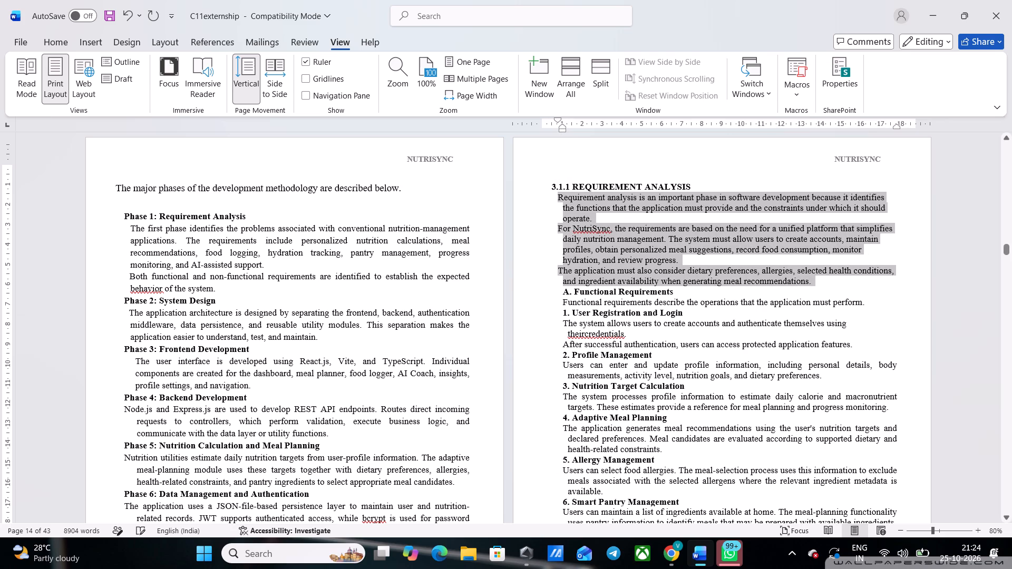
Align the first 3.1.1 paragraph's first-line and left indents just before the ruler's 1 mark, removing its hanging indent.
left_click_drag(601, 215, 569, 212)
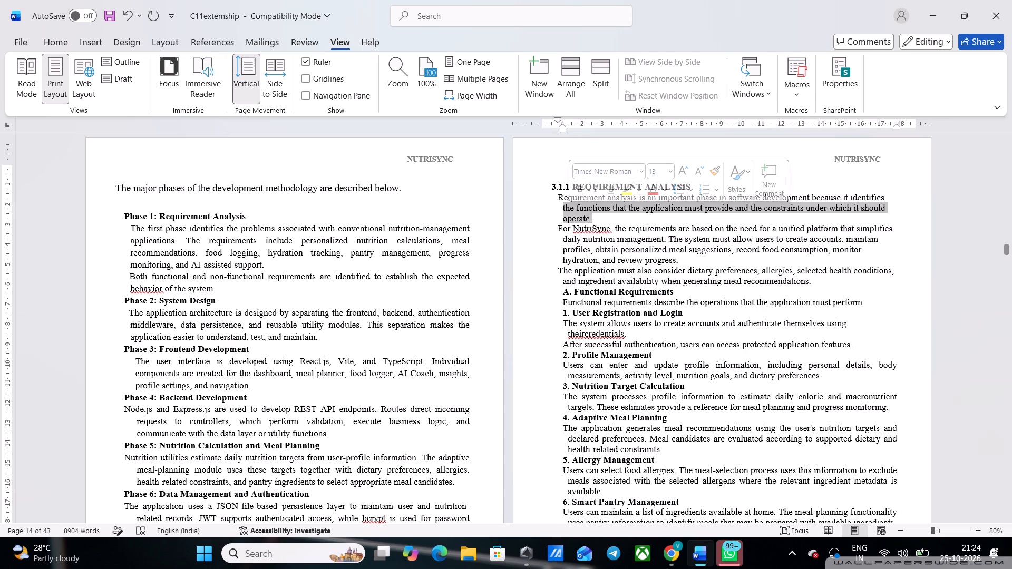
left_click(564, 131)
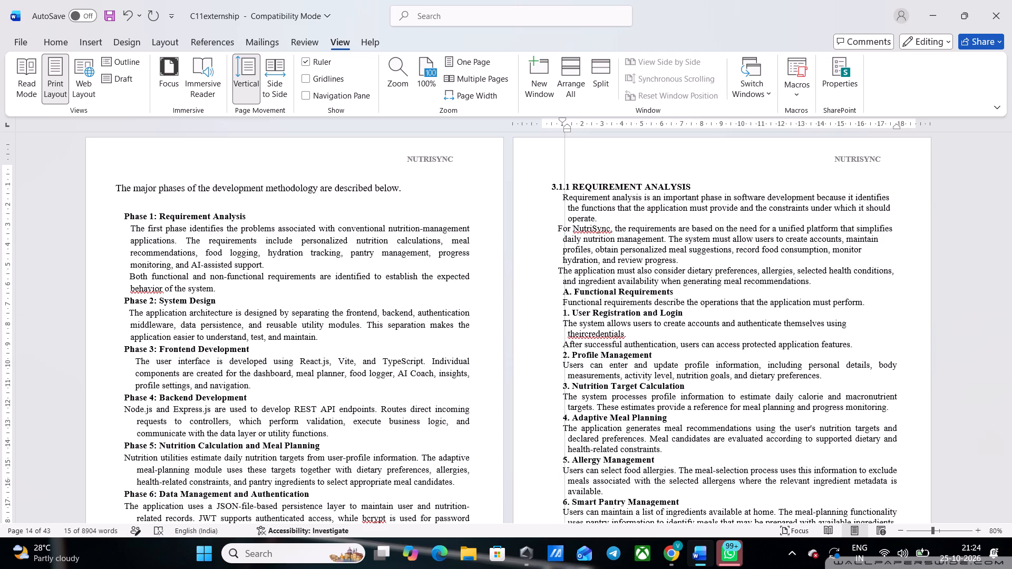
left_click(558, 120)
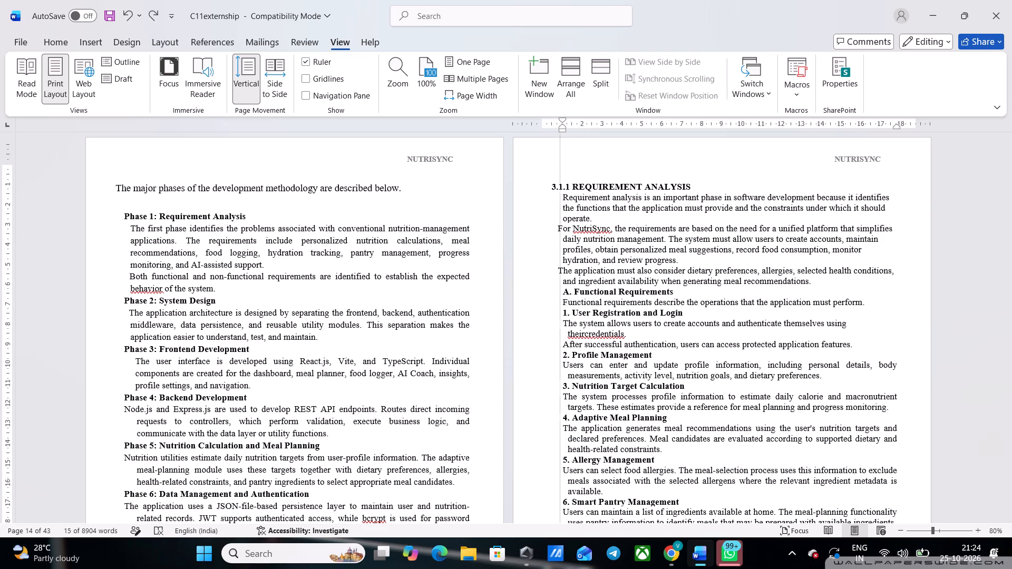
left_click(562, 129)
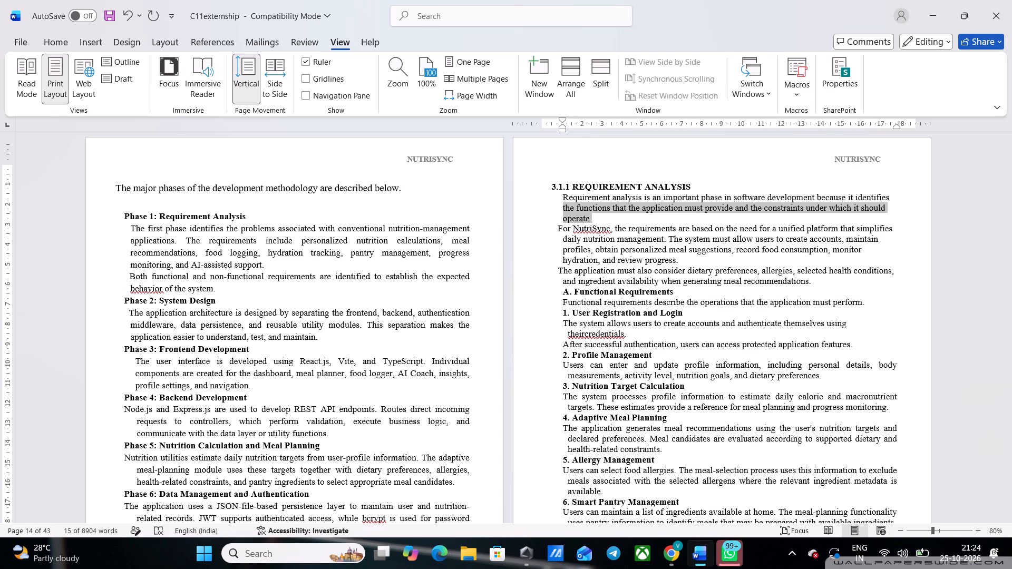
Align the second 3.1.1 paragraph's first-line and left indents just before the ruler's 1 mark, matching the first paragraph.
left_click(600, 233)
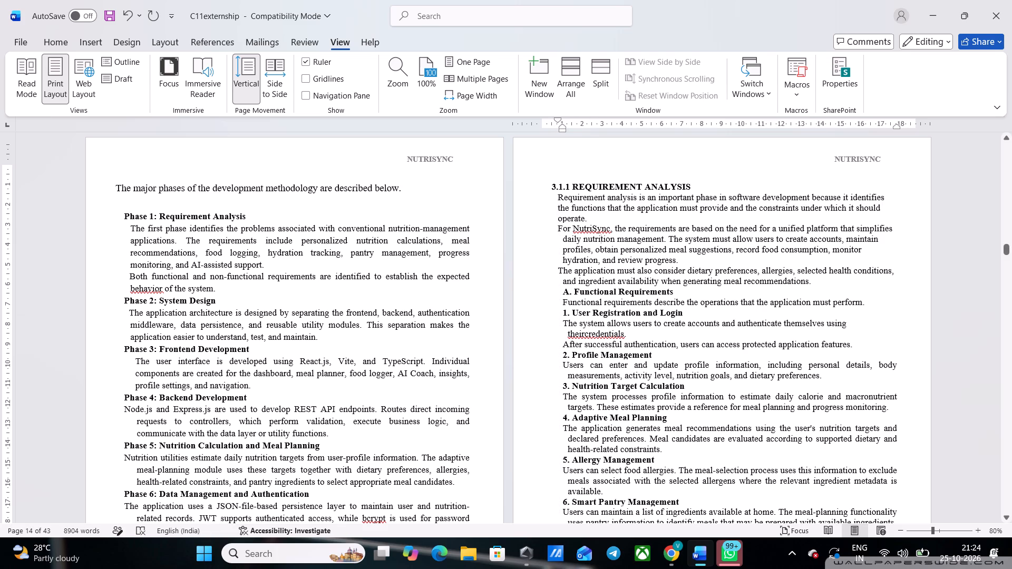
left_click_drag(679, 261, 567, 239)
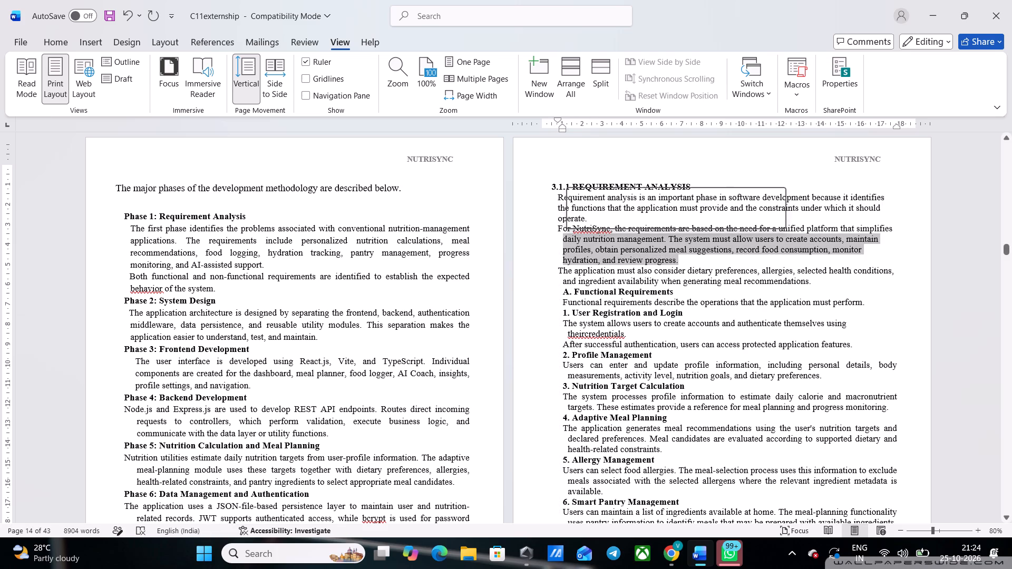
left_click(558, 121)
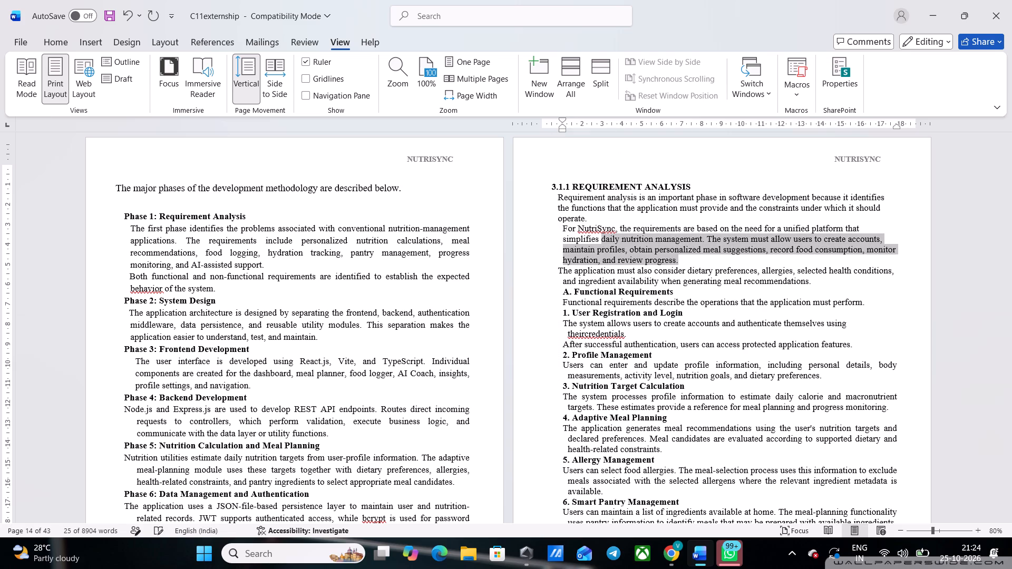
left_click(562, 127)
left_click(605, 259)
Align the third 3.1.1 paragraph, about dietary preferences and allergies, with first-line and left indents just before the ruler's 1 mark.
left_click_drag(813, 284, 563, 284)
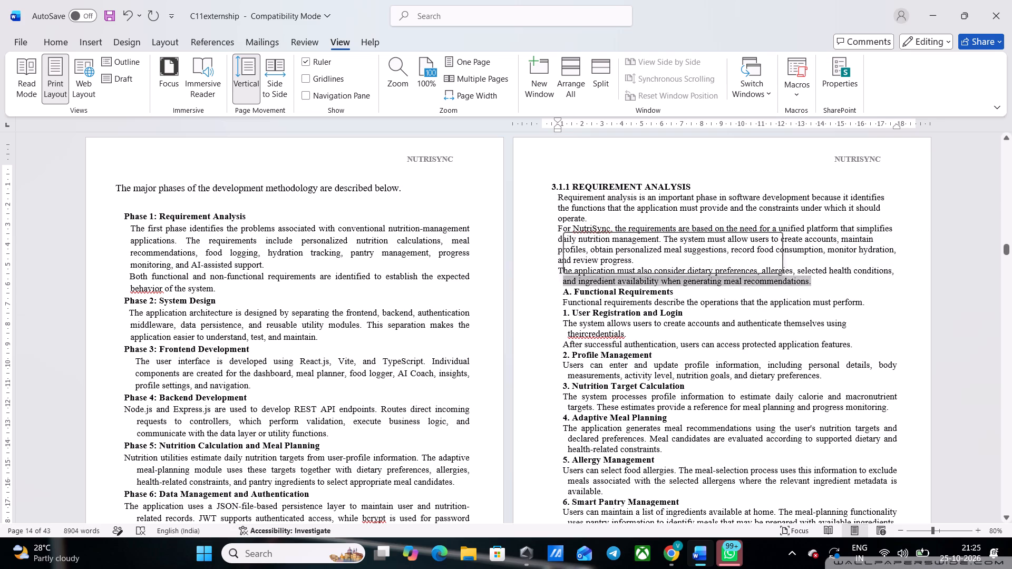
left_click_drag(557, 118, 561, 118)
left_click_drag(562, 129, 556, 129)
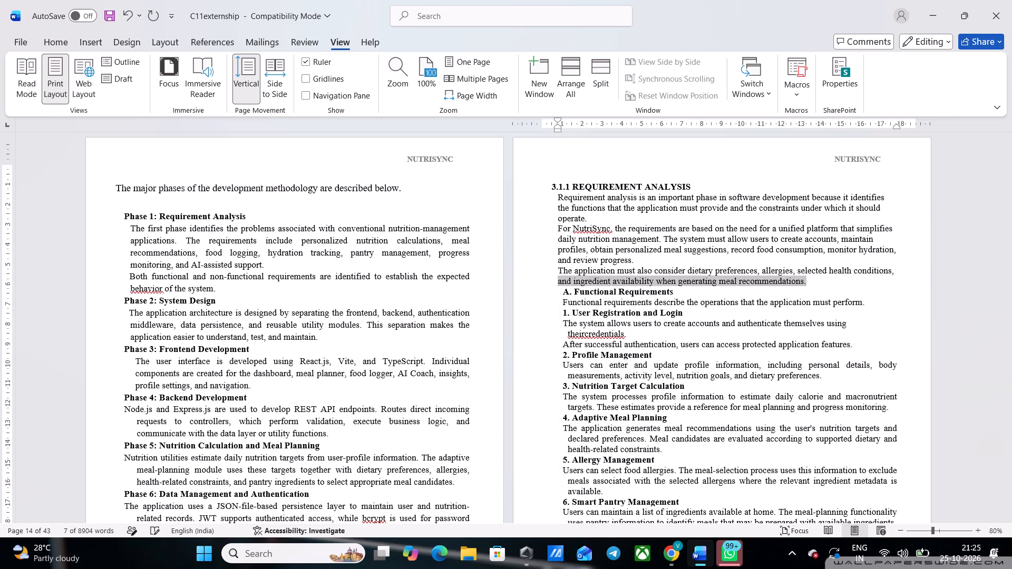
Align the "A. Functional Requirements" heading's first-line and left indents just before the ruler's 1 mark, in line with the paragraphs above it.
scroll(622, 194, "down", 3)
left_click(621, 215)
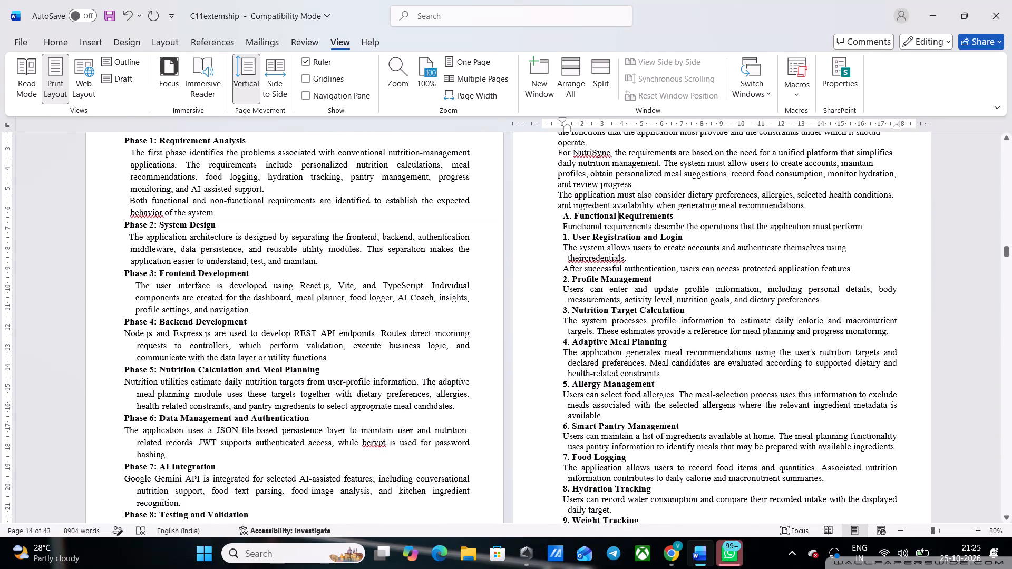
left_click_drag(685, 219, 555, 217)
scroll(561, 218, "up", 2)
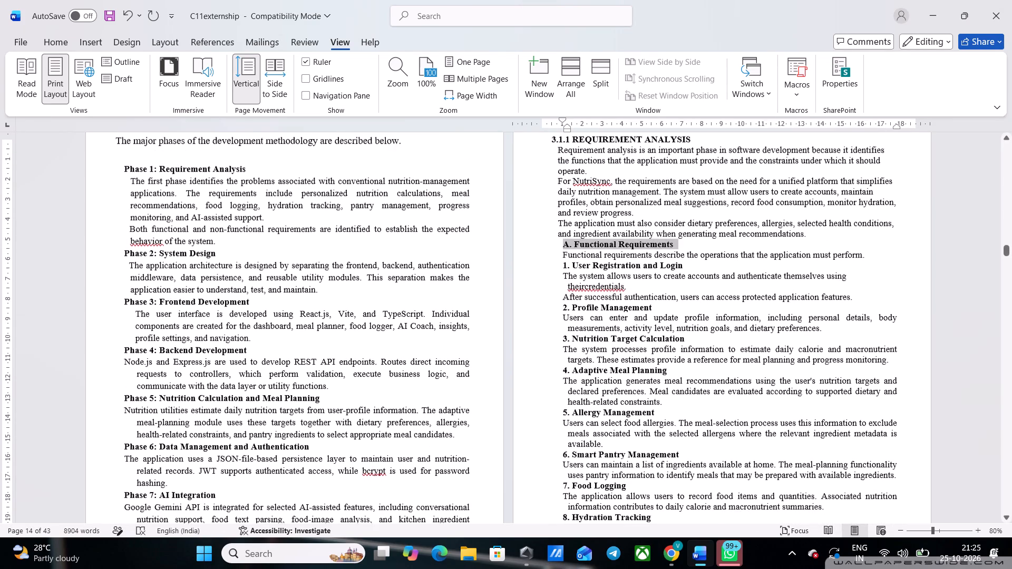
left_click_drag(560, 118, 563, 118)
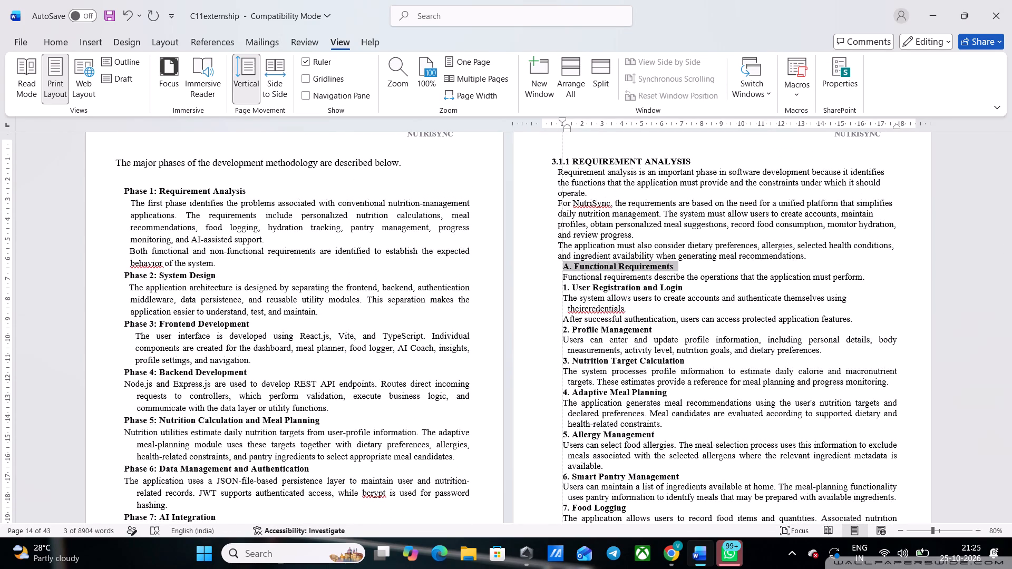
left_click_drag(563, 118, 567, 118)
left_click_drag(567, 127, 556, 127)
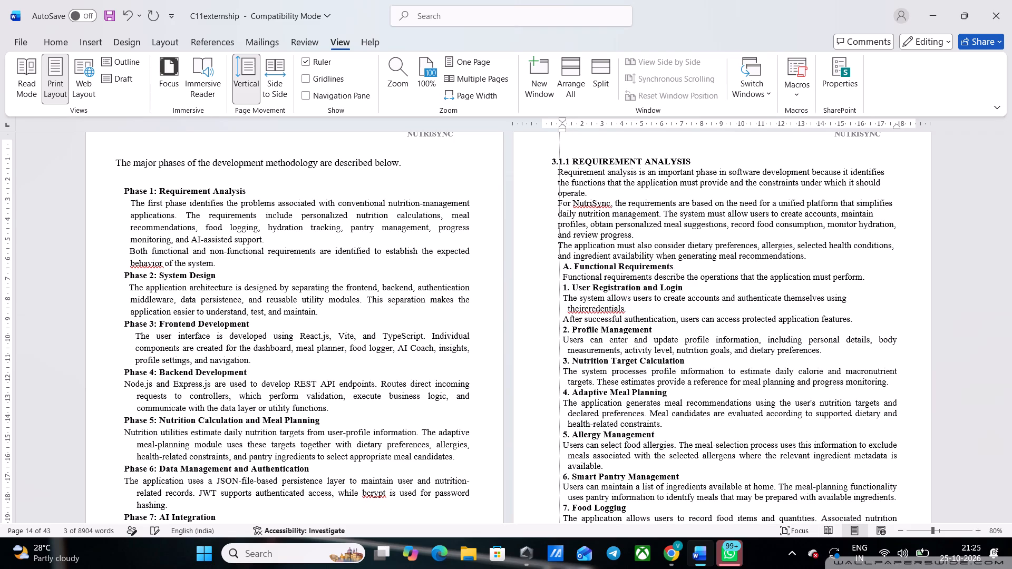
left_click_drag(556, 127, 556, 127)
left_click(650, 283)
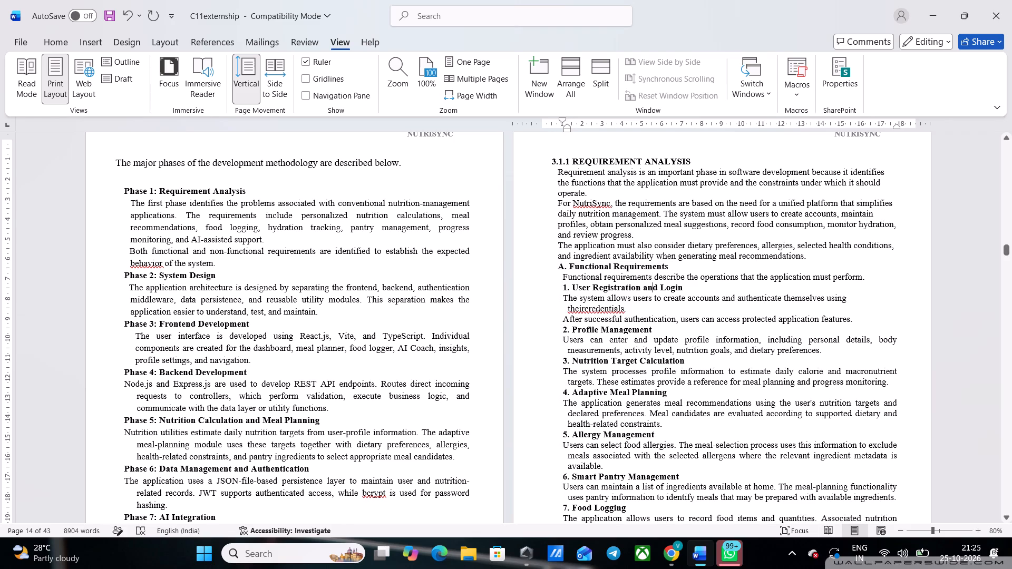
Examine the paragraph indentation from the 3.1.1 functional requirements through the 3.1.2 architecture layers to the start of 3.2 Implementation.
scroll(694, 286, "down", 1)
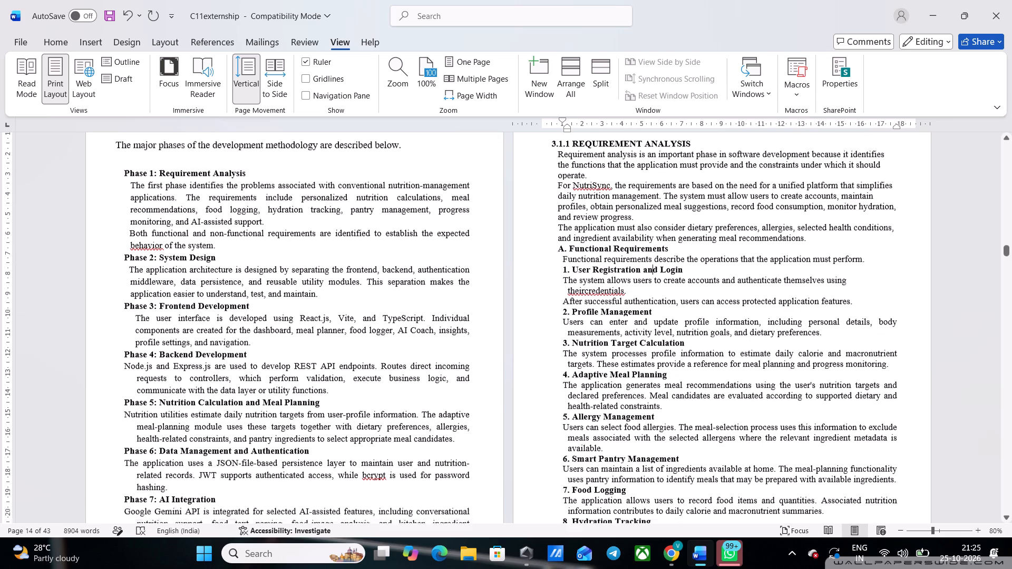
scroll(694, 286, "down", 12)
scroll(684, 286, "up", 10)
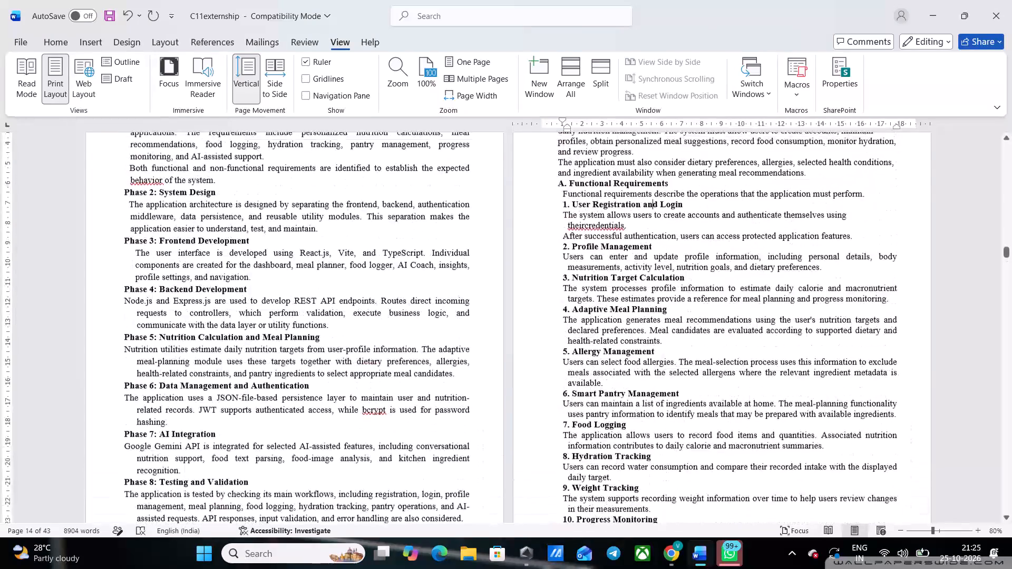
scroll(684, 286, "up", 10)
scroll(684, 286, "down", 3)
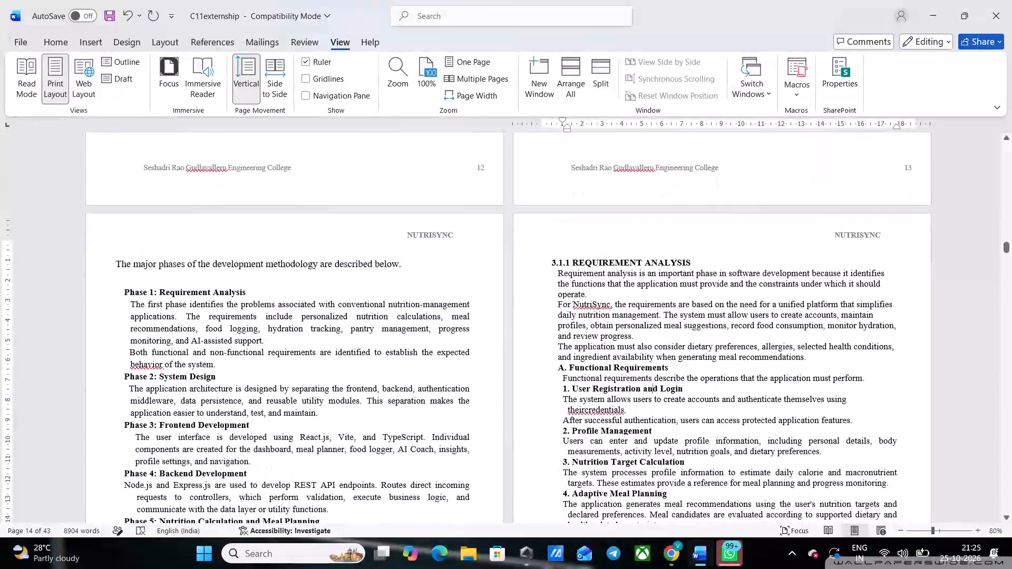
scroll(344, 368, "down", 4)
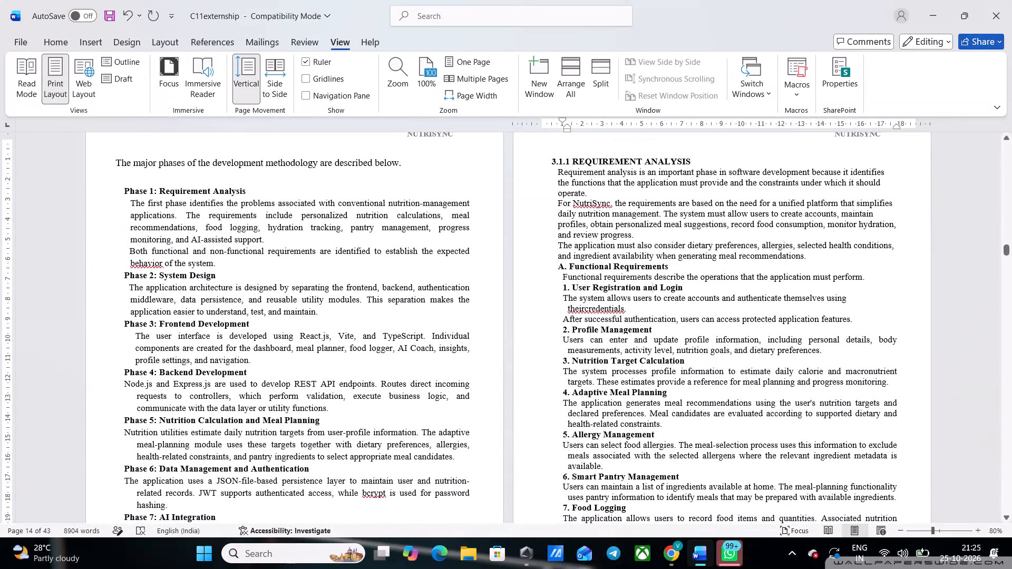
scroll(338, 372, "down", 20)
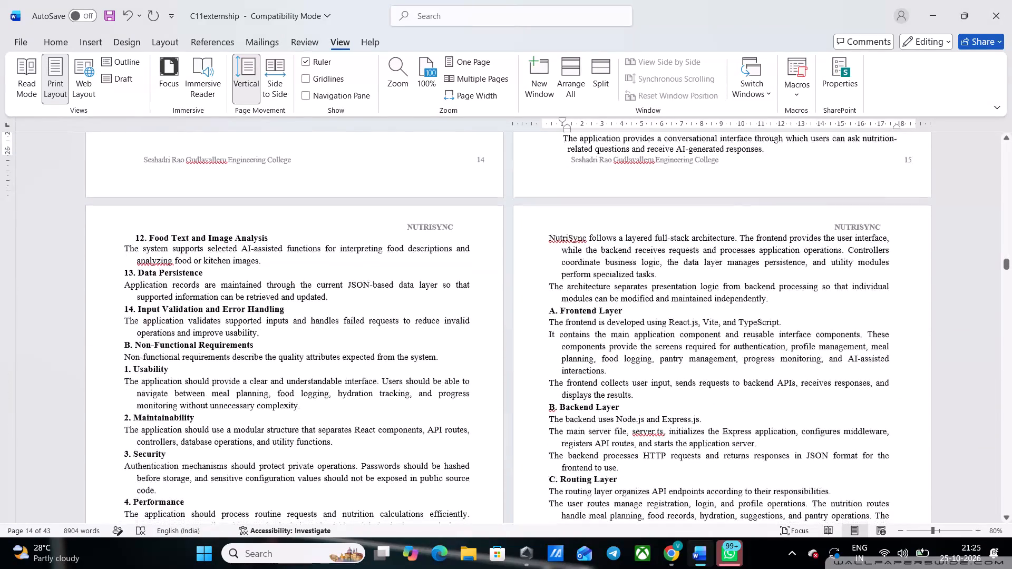
scroll(338, 378, "down", 17)
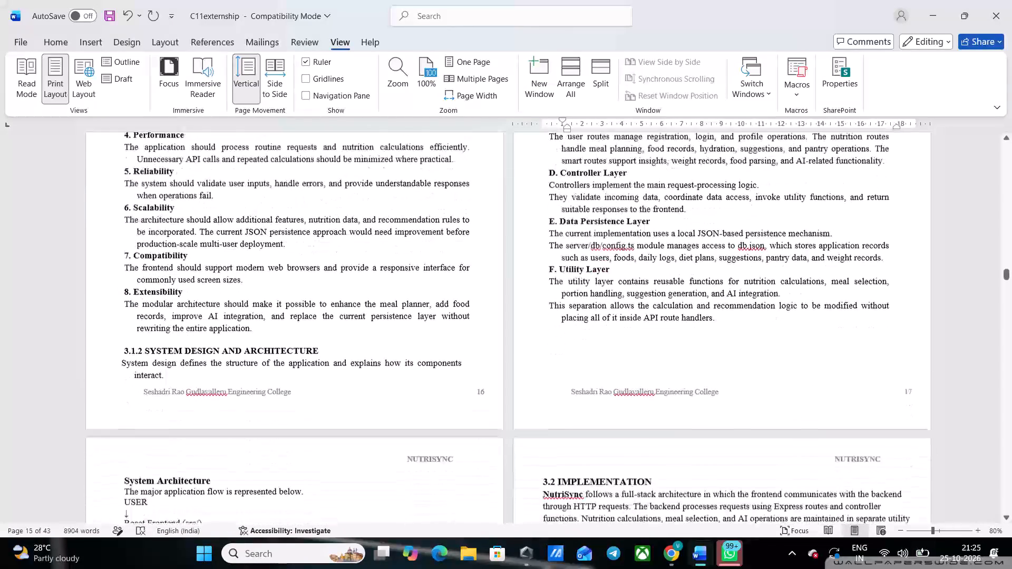
scroll(338, 378, "down", 2)
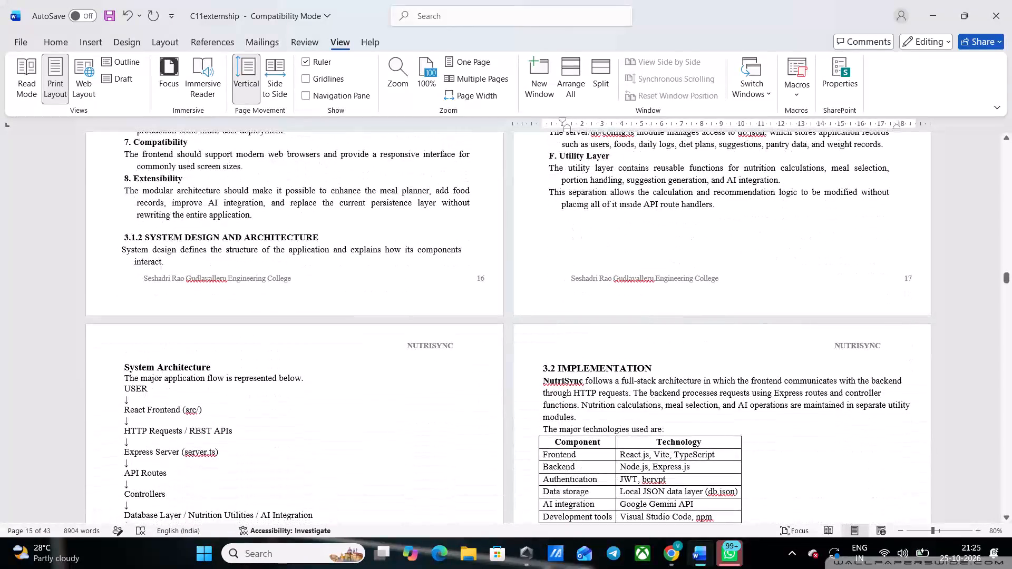
scroll(338, 378, "up", 9)
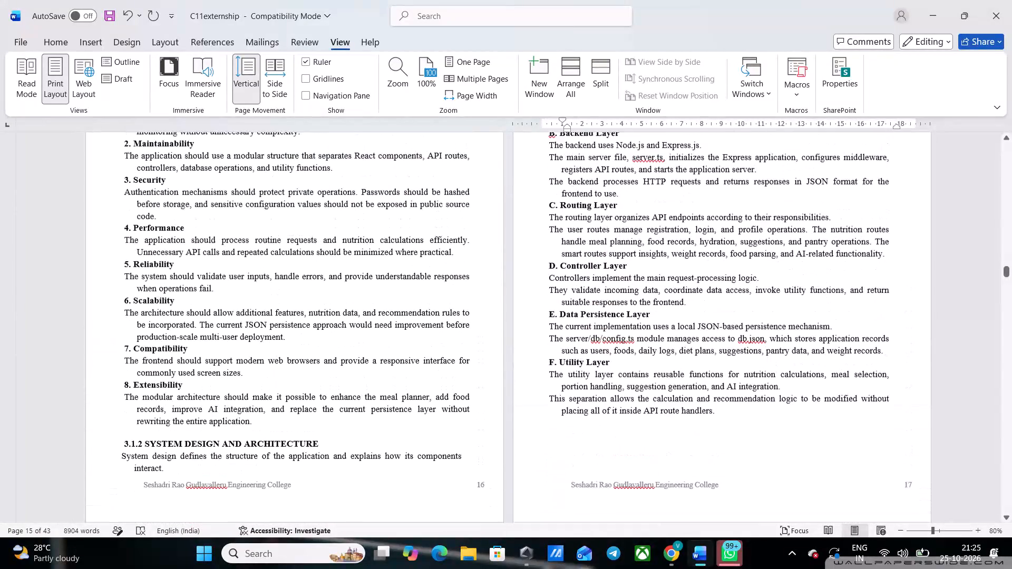
scroll(336, 378, "up", 9)
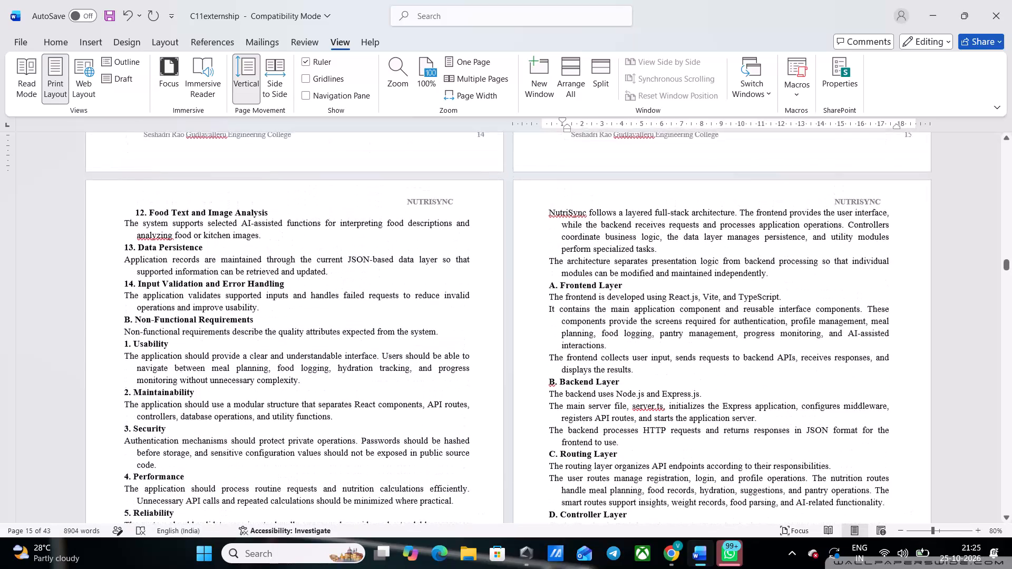
left_click_drag(613, 349, 565, 331)
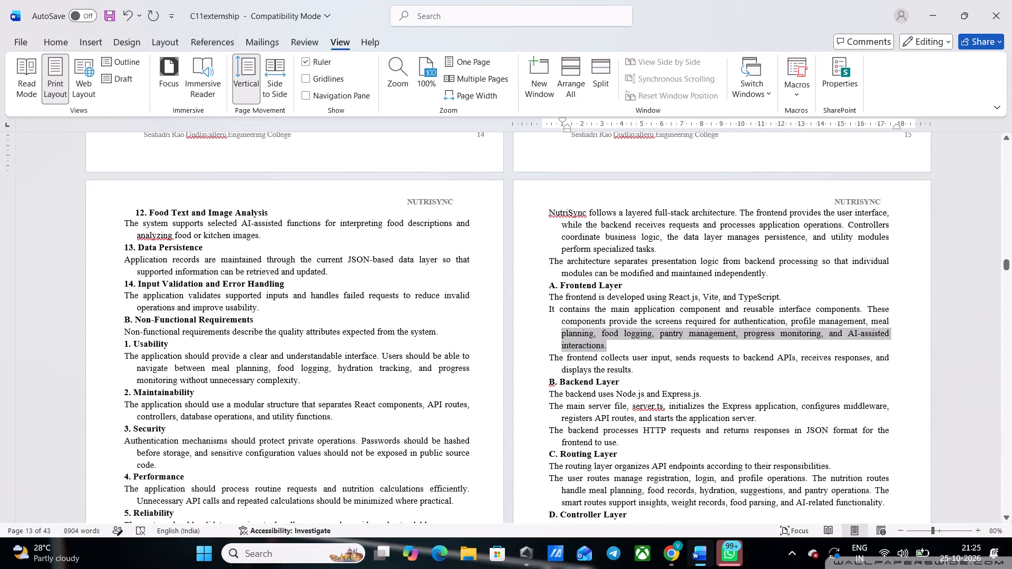
left_click_drag(565, 331, 554, 320)
left_click(558, 230)
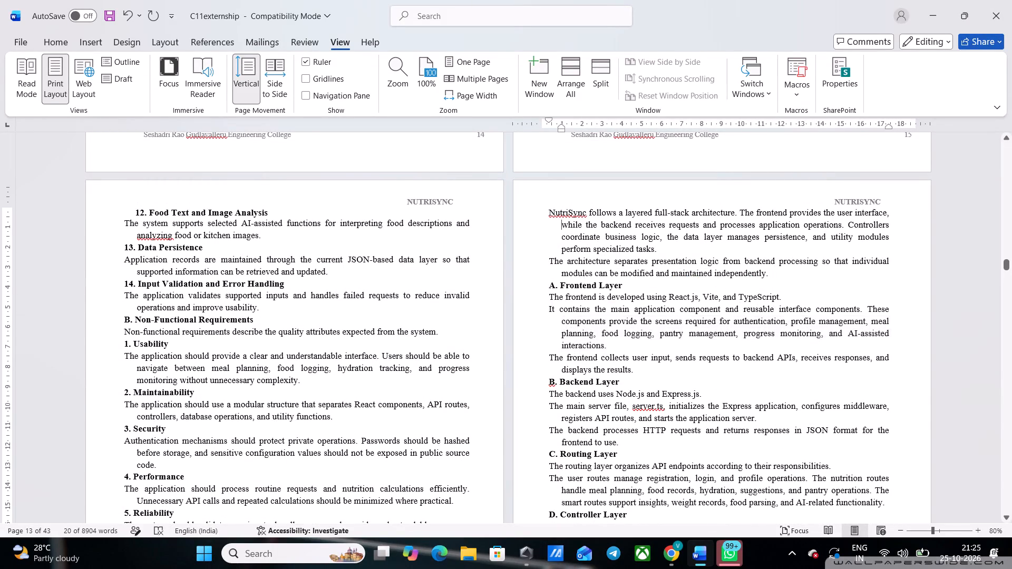
Compare the layout of the earlier comparison table and architecture flowchart pages with the 3.1.2 and 3.2 pages.
scroll(612, 239, "up", 5)
scroll(612, 239, "up", 16)
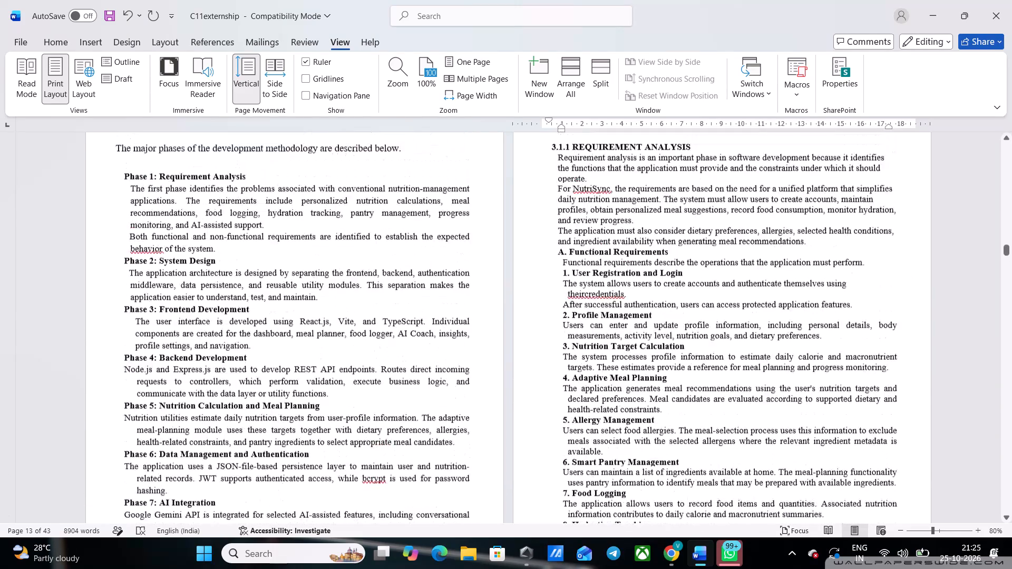
scroll(612, 239, "up", 2)
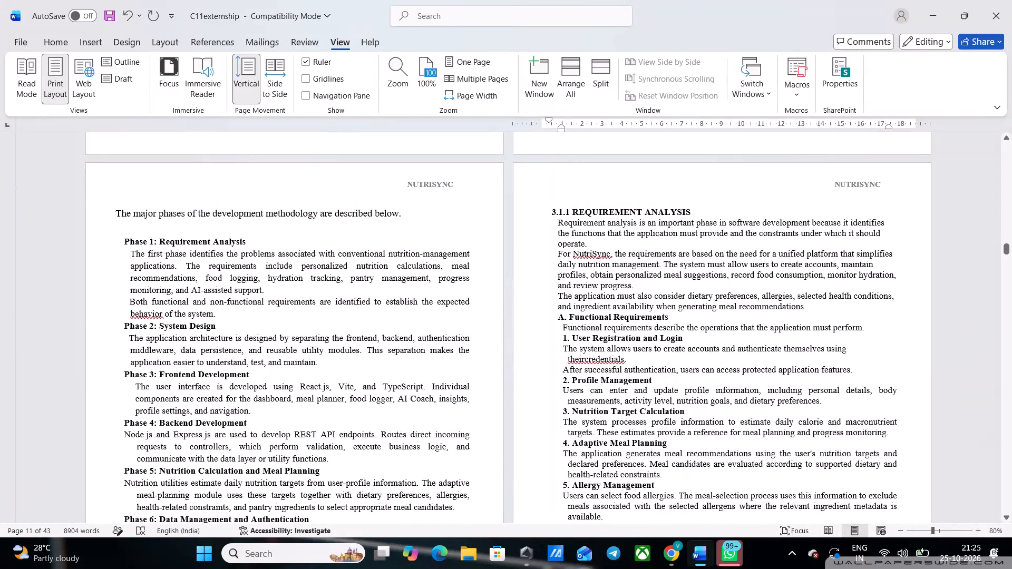
scroll(876, 330, "up", 17)
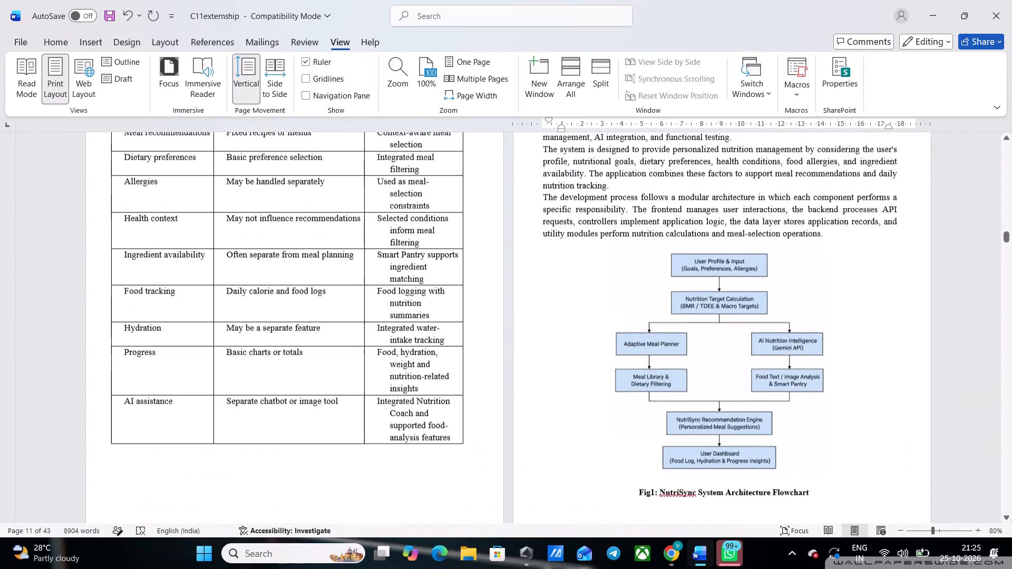
middle_click(876, 330)
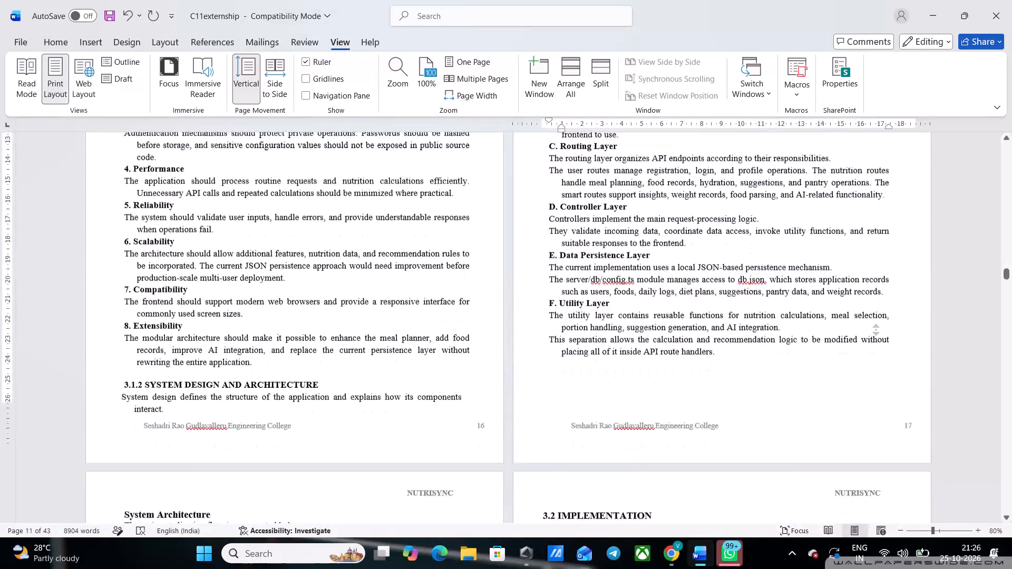
scroll(877, 366, "up", 1)
middle_click(877, 366)
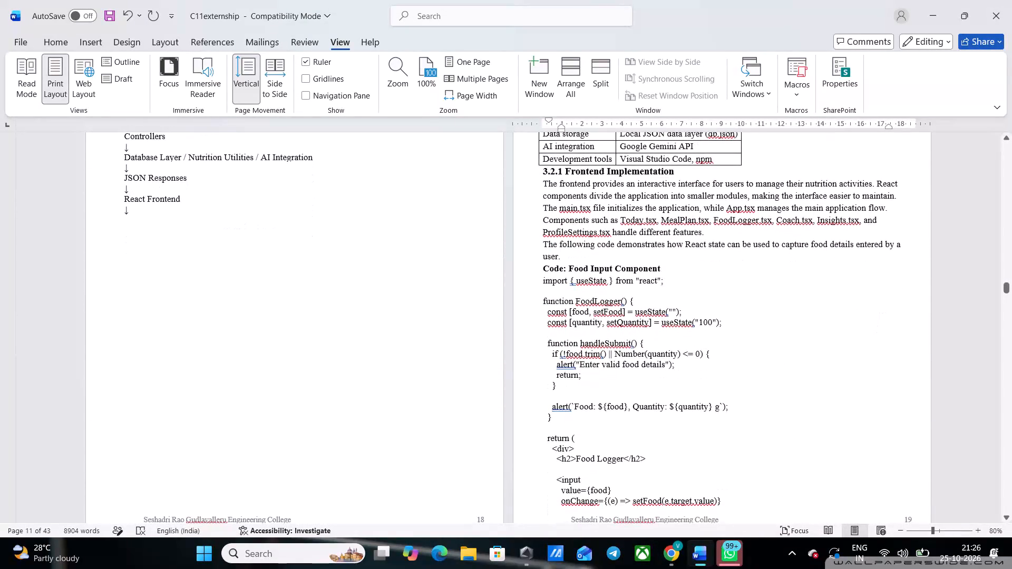
scroll(877, 366, "up", 20)
scroll(877, 366, "up", 1)
scroll(877, 365, "down", 3)
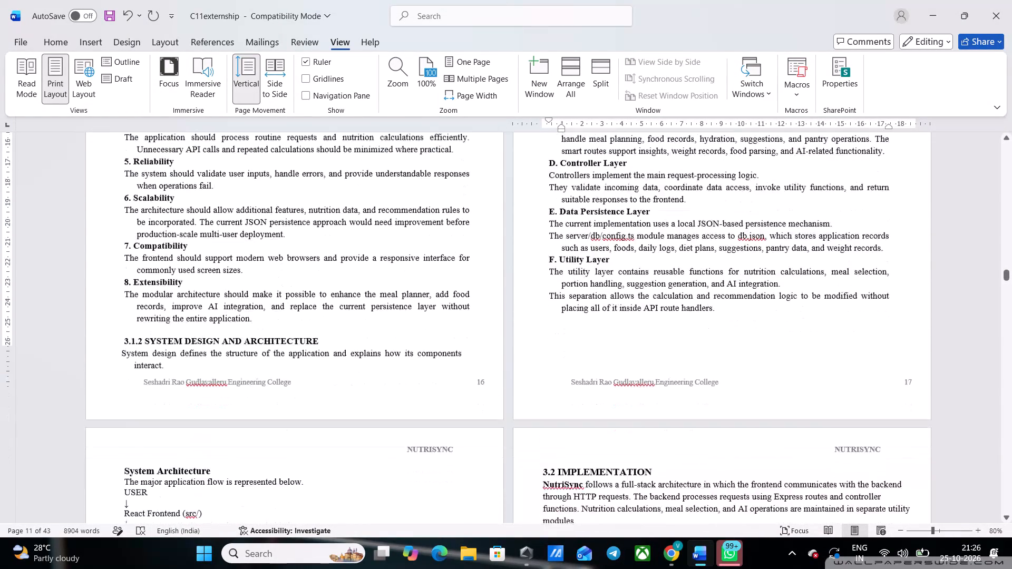
Place the cursor on the blank last page of the C11externship report and save the document.
scroll(877, 365, "down", 7)
scroll(911, 390, "up", 1)
middle_click(911, 390)
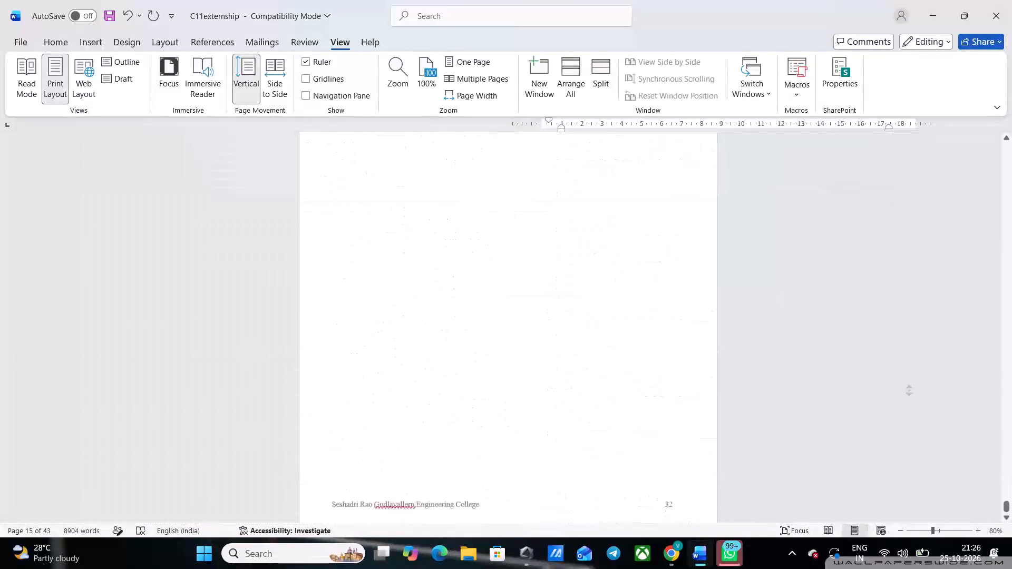
scroll(877, 437, "down", 3)
left_click(809, 418)
scroll(808, 418, "up", 4)
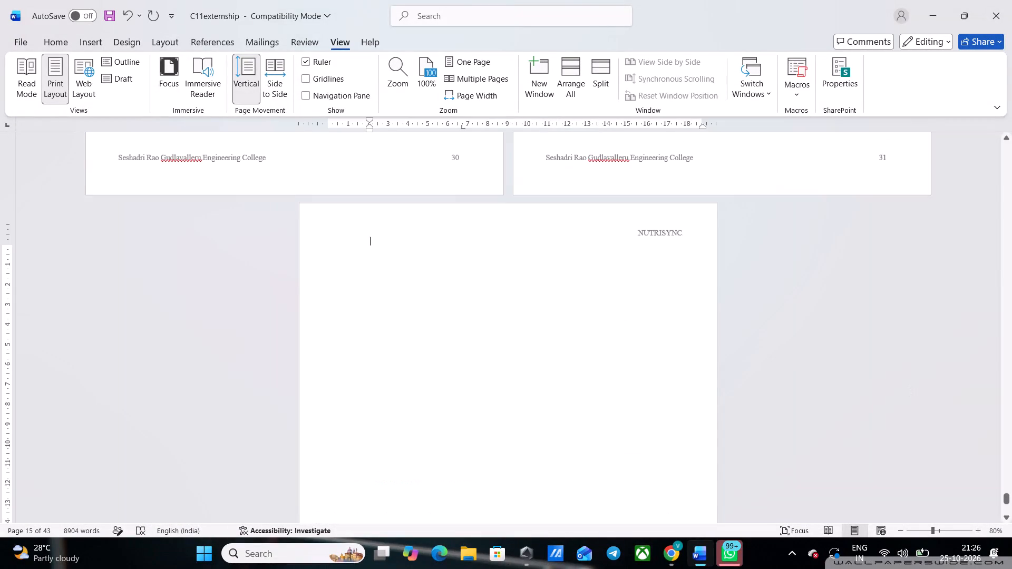
key("ctrl+s")
key("ctrl+s")
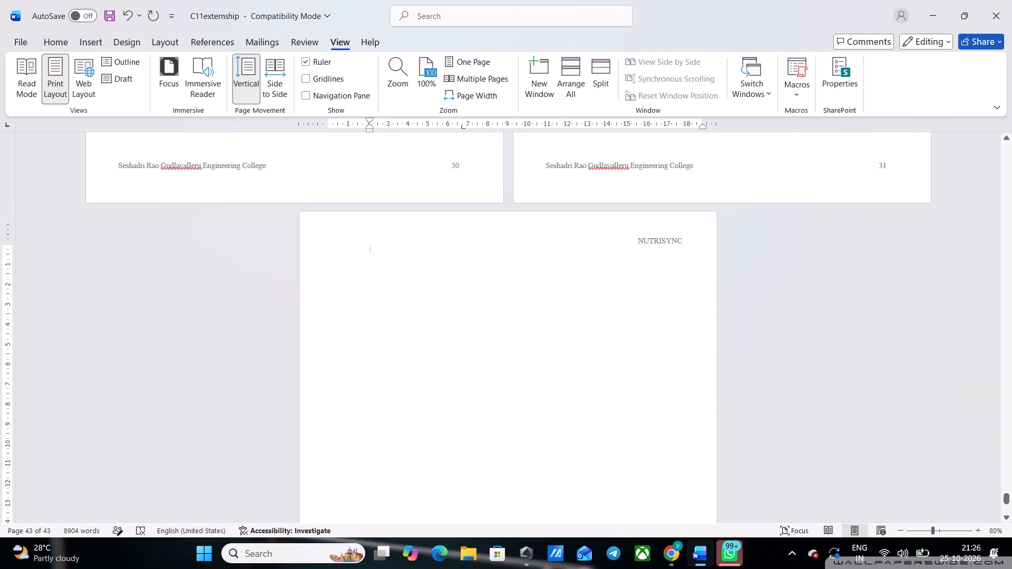
key("ctrl+s")
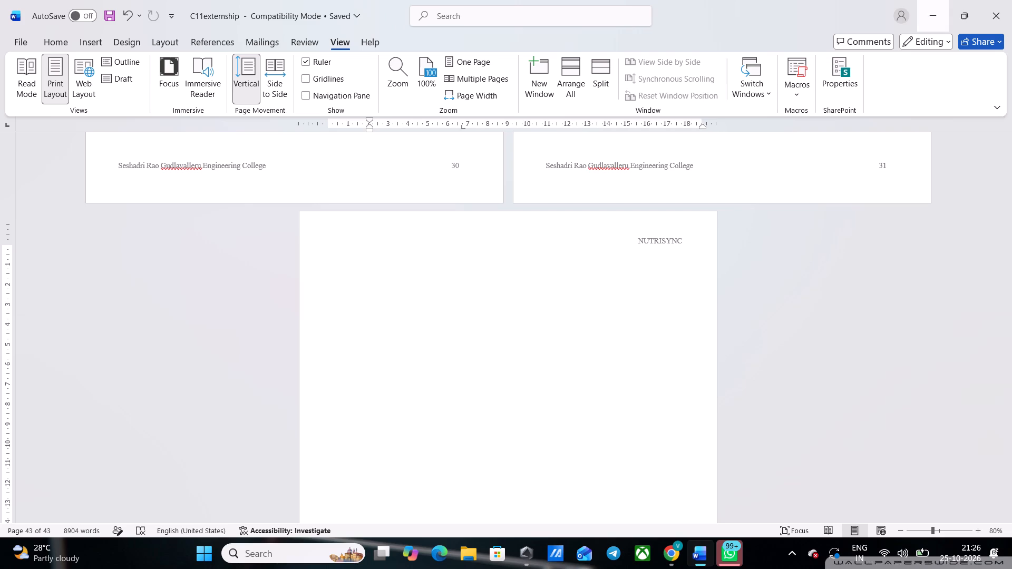